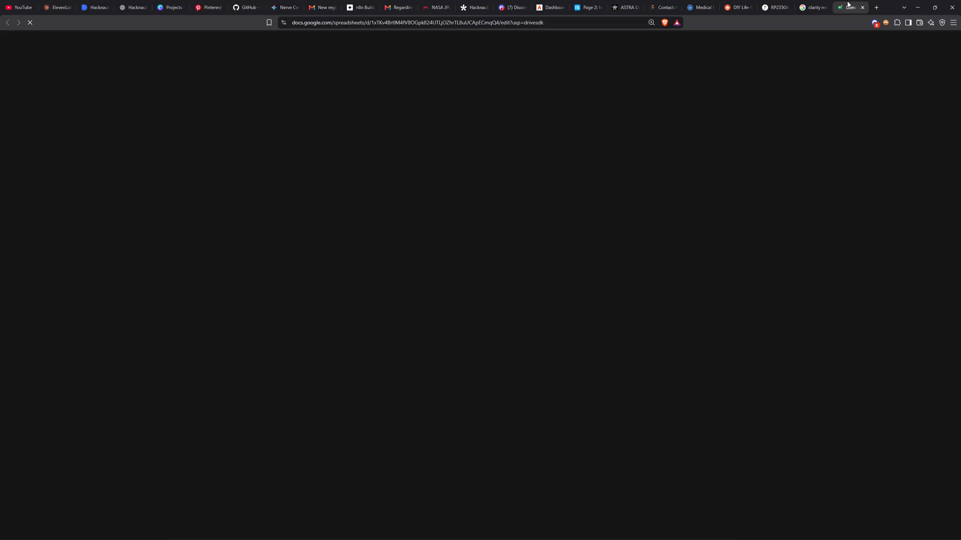
# Move the Luma Event Registration responses spreadsheet into its own window, side by side with the n8n Buildathon guest list.
pyautogui.moveTo(847, 1); pyautogui.dragTo(845, 65)
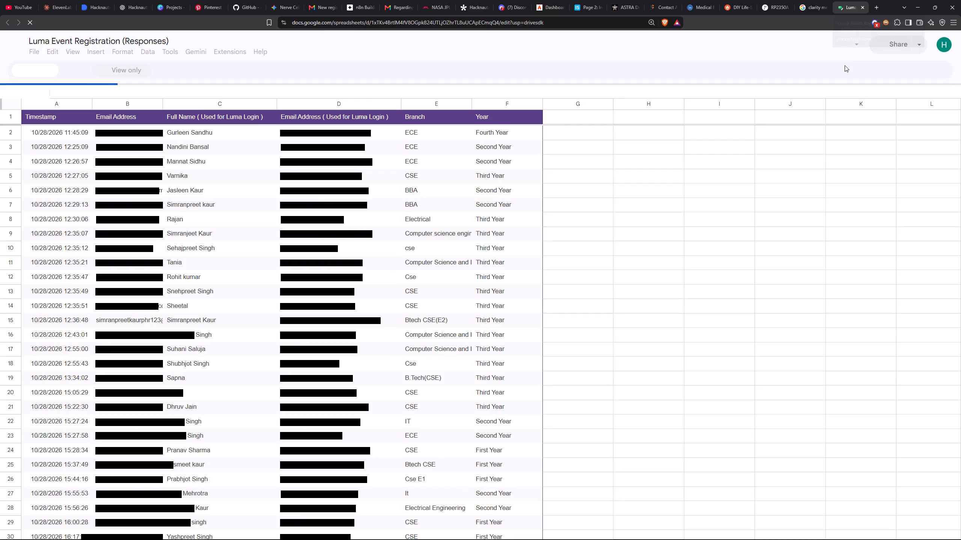
pyautogui.moveTo(845, 65); pyautogui.dragTo(797, 36)
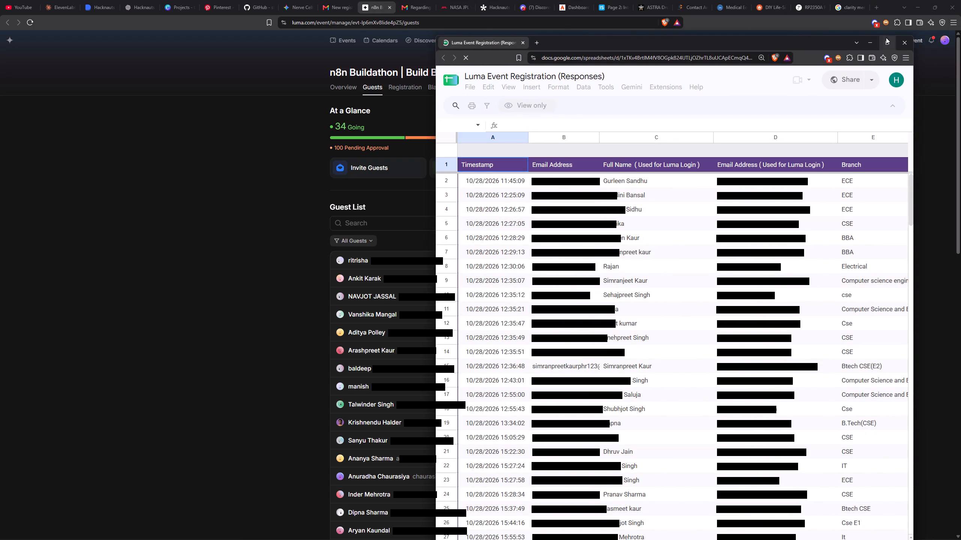
pyautogui.click(828, 62)
pyautogui.scroll(-2, 269, 181)
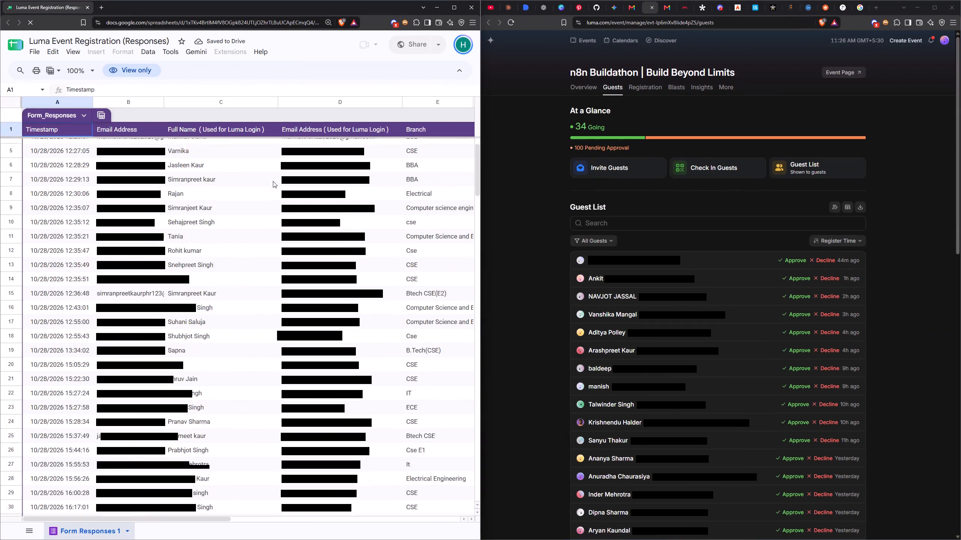
# Approve the seven pending Luma guests whose registrations match the newest form responses, spreadsheet rows 136 to 144.
pyautogui.scroll(-20, 273, 181)
pyautogui.scroll(-19, 273, 181)
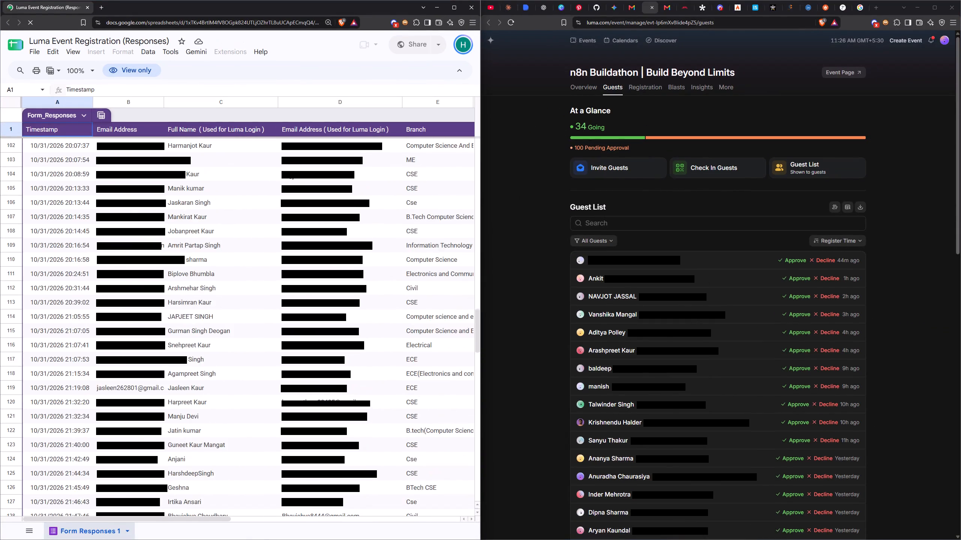
pyautogui.scroll(-10, 290, 172)
pyautogui.scroll(14, 386, 261)
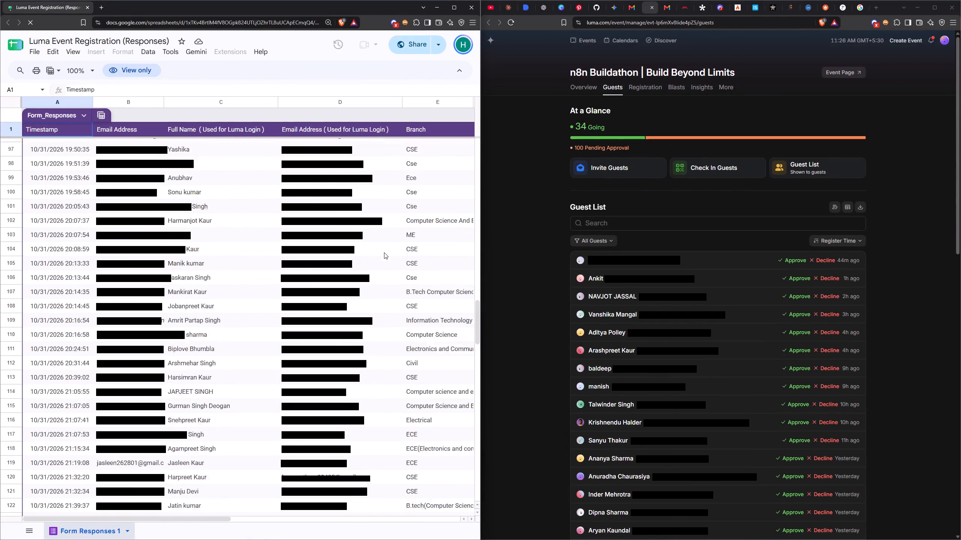
pyautogui.scroll(20, 384, 252)
pyautogui.scroll(-20, 384, 252)
pyautogui.scroll(-2, 384, 252)
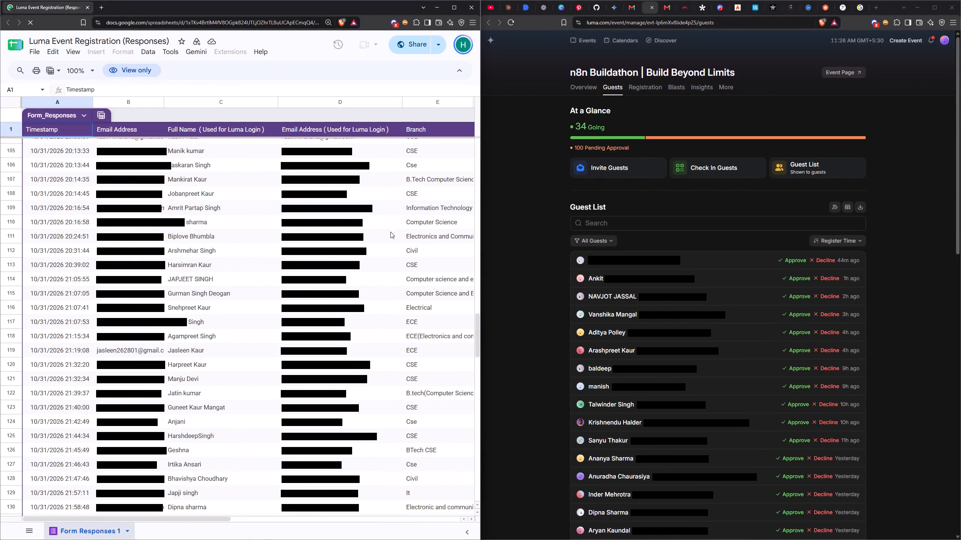
pyautogui.scroll(-11, 390, 232)
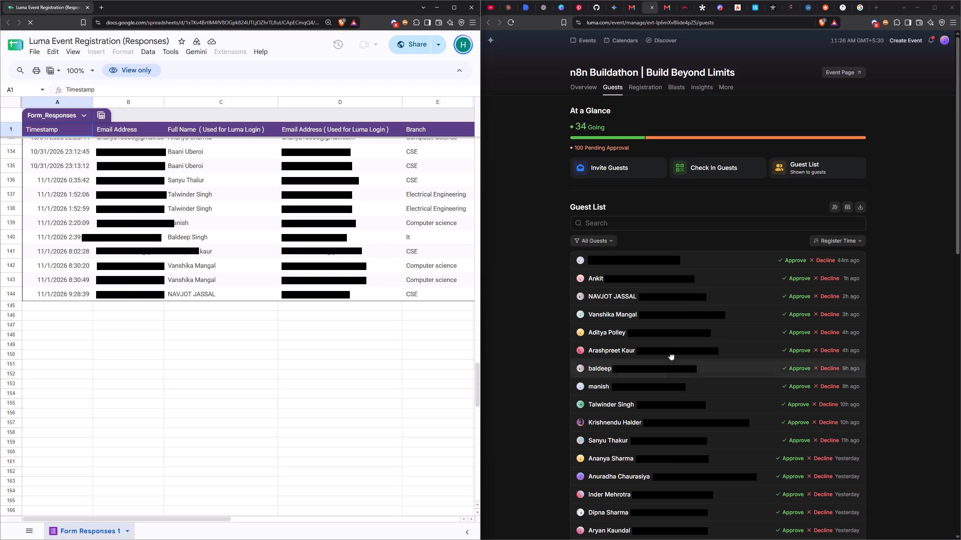
pyautogui.click(791, 297)
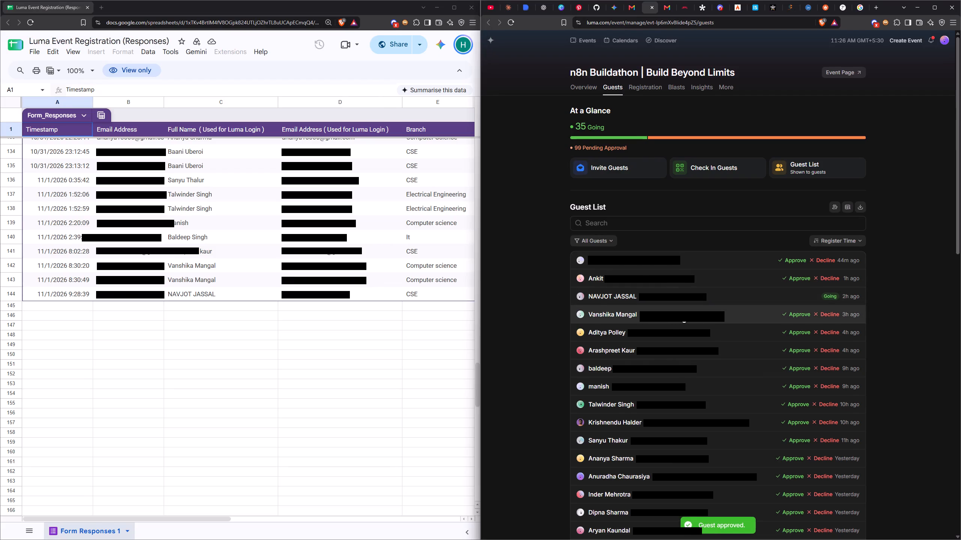
pyautogui.click(792, 315)
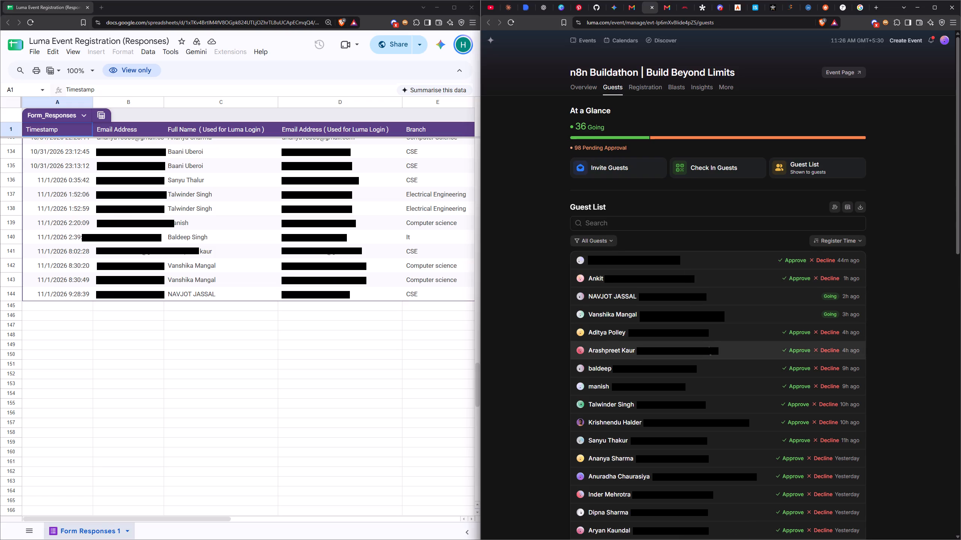
pyautogui.click(791, 348)
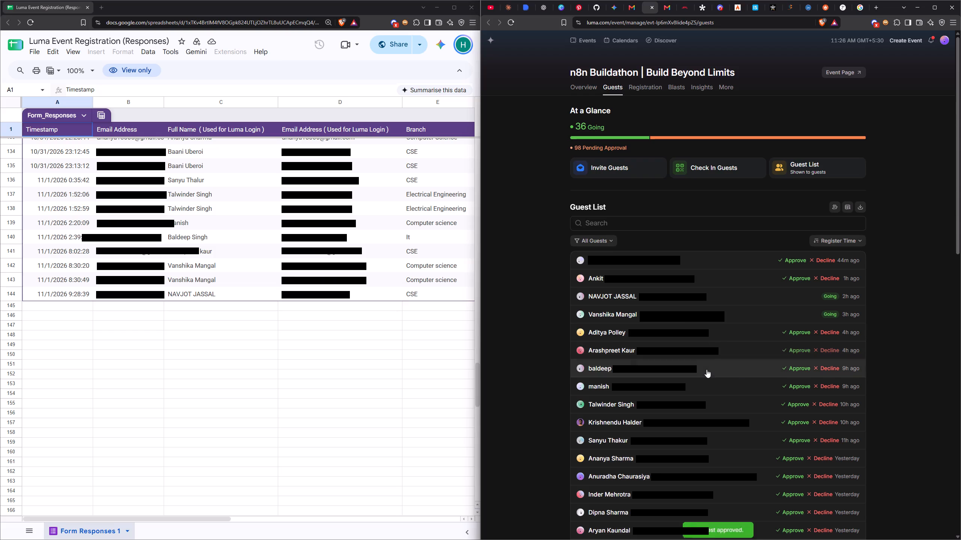
pyautogui.click(788, 369)
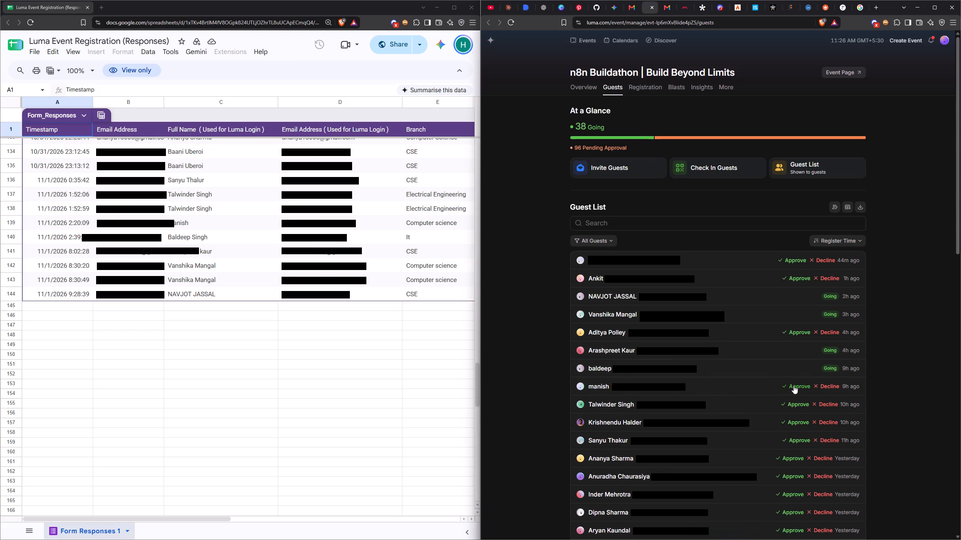
pyautogui.click(794, 385)
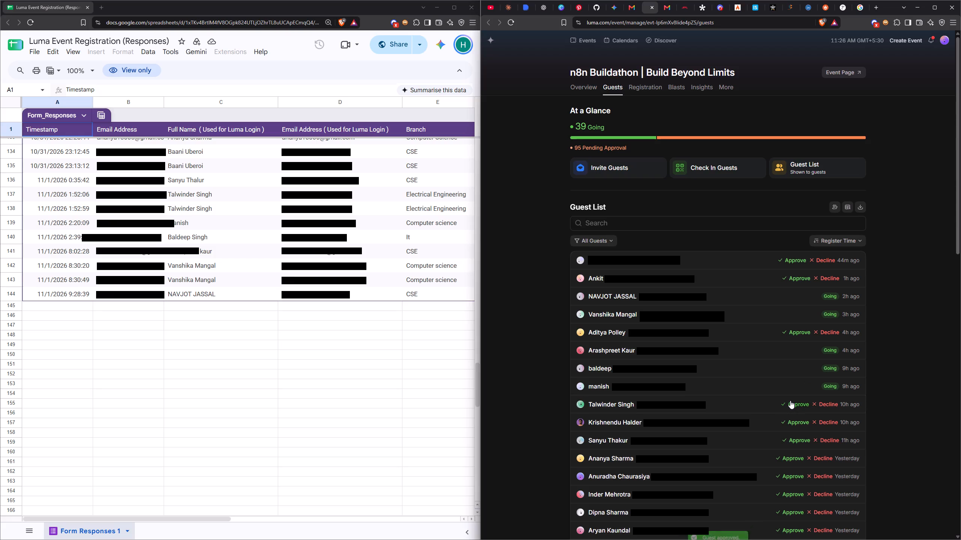
pyautogui.click(791, 403)
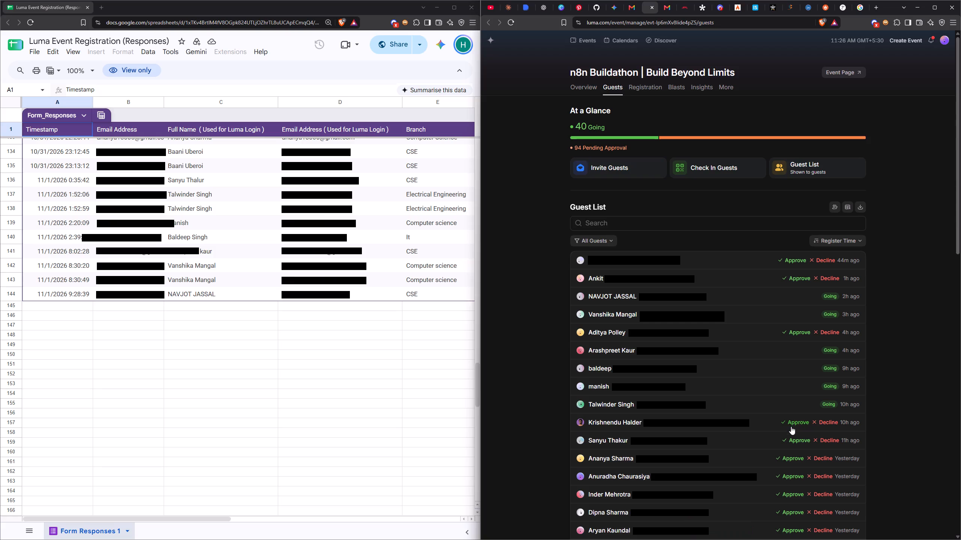
pyautogui.moveTo(796, 438); pyautogui.dragTo(792, 439)
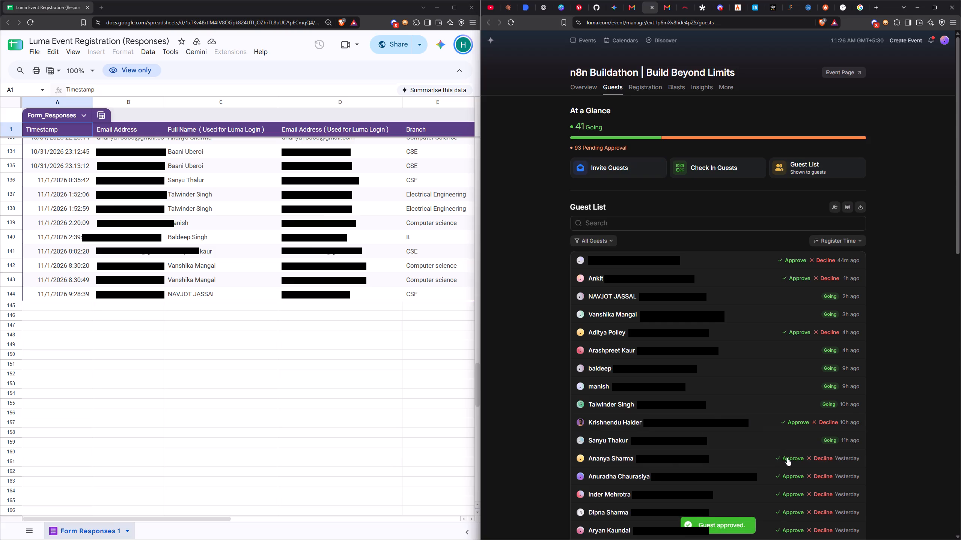
# Approve the four pending guests in the Luma guest list who match spreadsheet rows 130 to 133.
pyautogui.scroll(3, 271, 396)
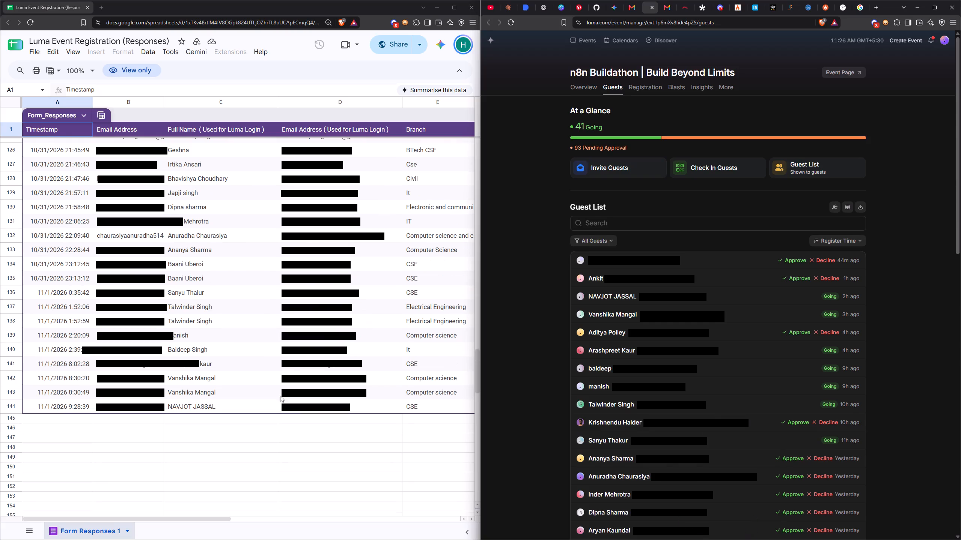
pyautogui.scroll(1, 289, 393)
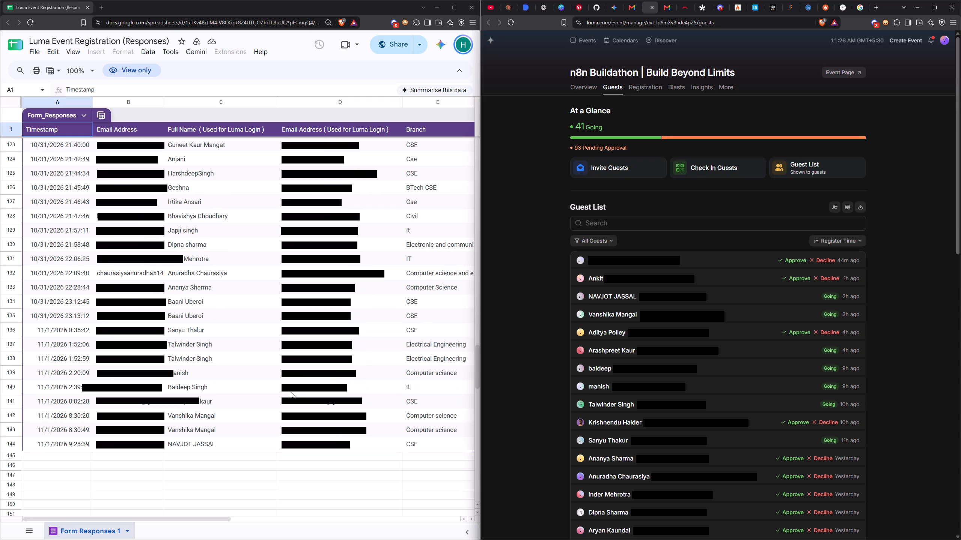
pyautogui.scroll(1, 295, 394)
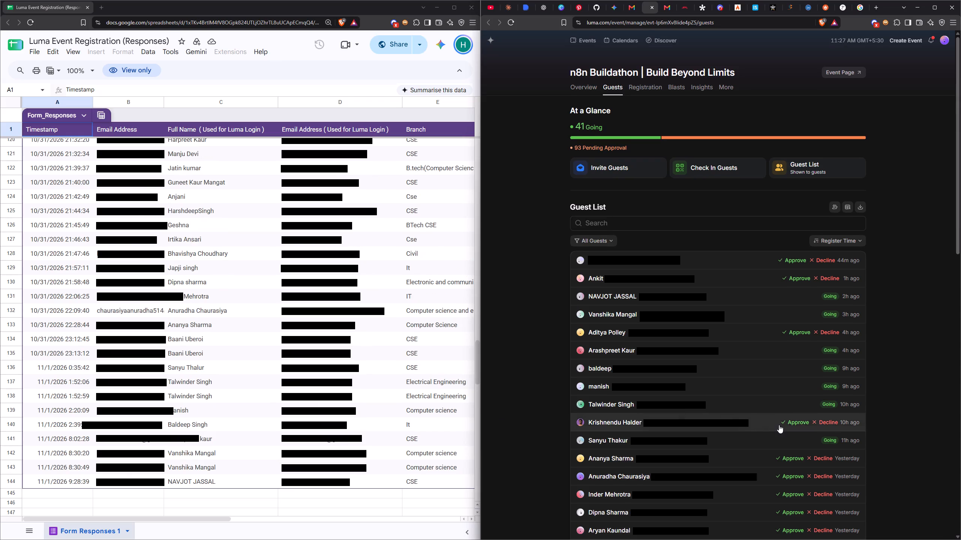
pyautogui.scroll(-2, 779, 425)
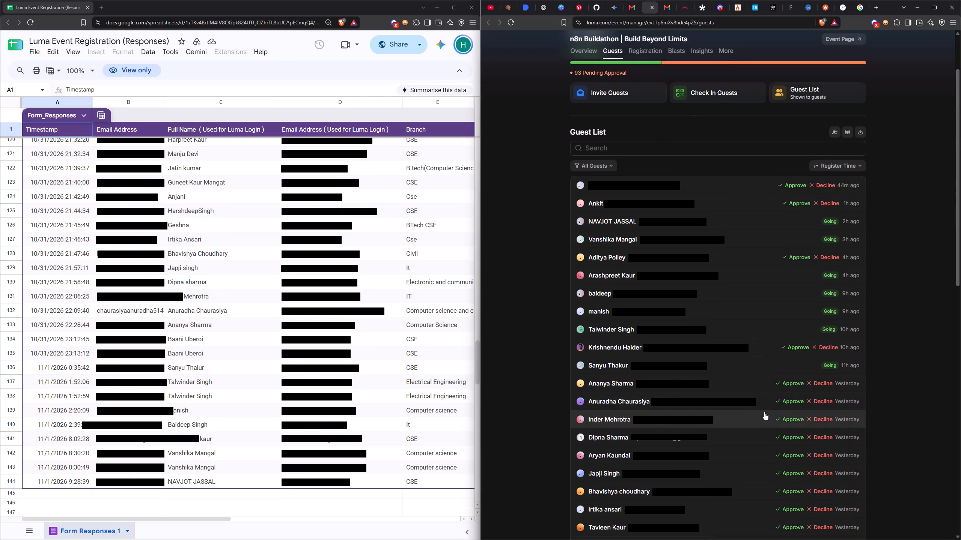
pyautogui.click(791, 384)
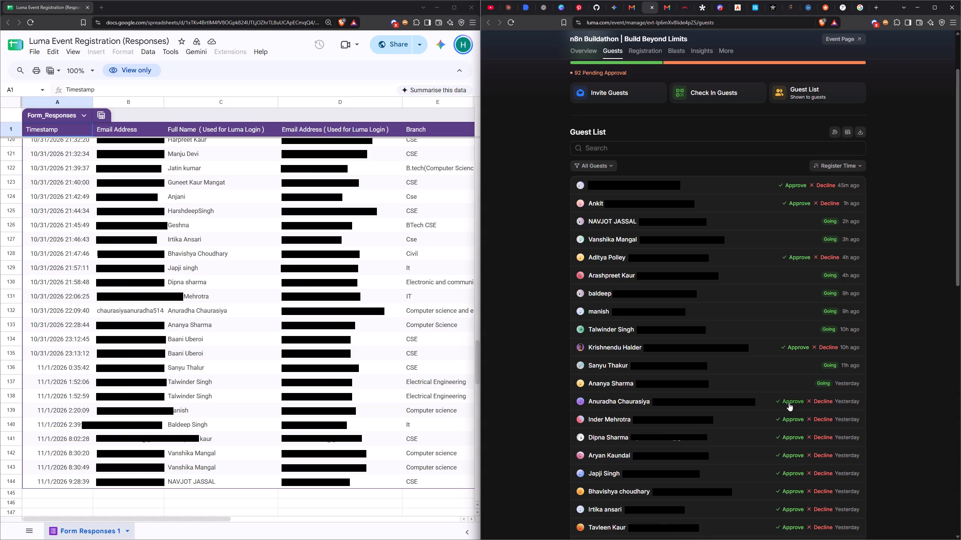
pyautogui.click(789, 403)
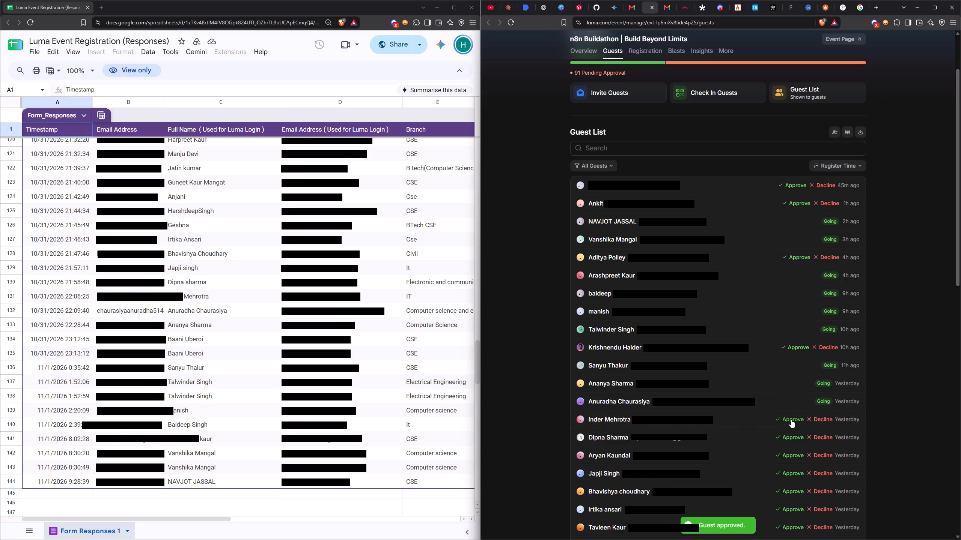
pyautogui.click(791, 420)
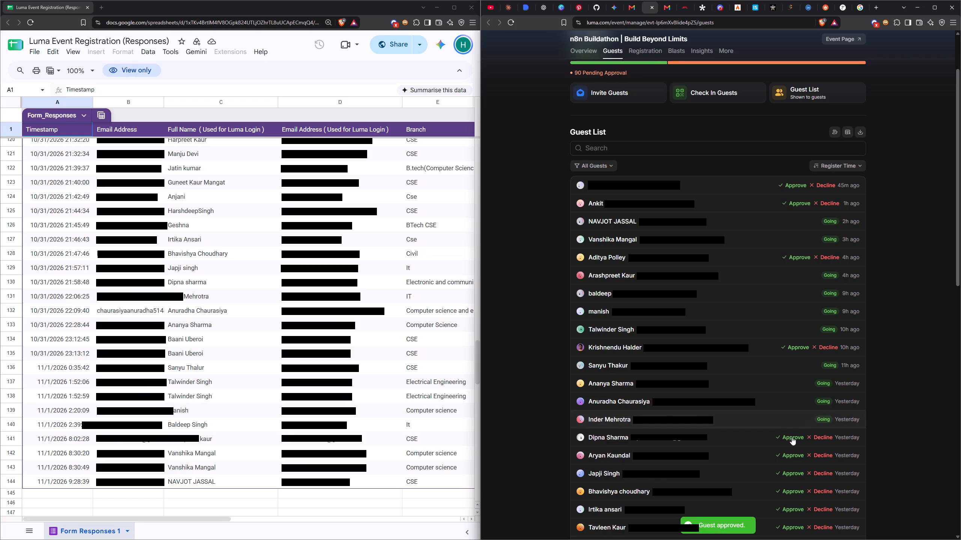
pyautogui.click(791, 444)
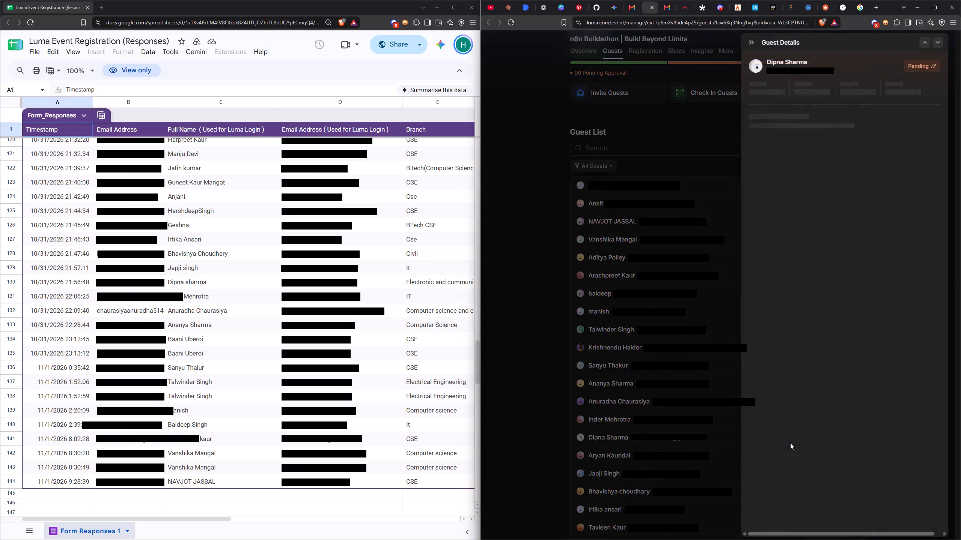
pyautogui.click(746, 39)
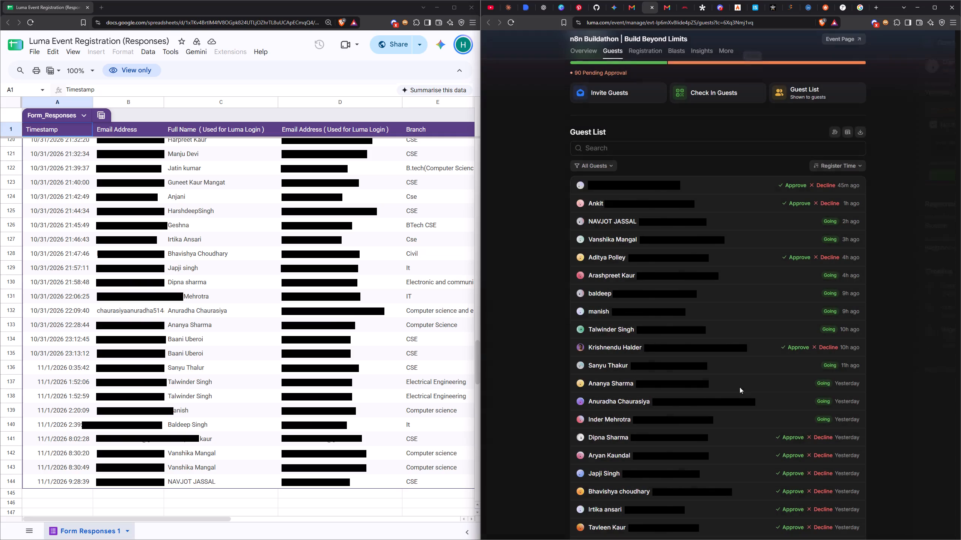
pyautogui.click(780, 436)
# Approve the six pending guests matching spreadsheet rows 127 to 129, 124, 122 and 121, skipping guests without a form response.
pyautogui.scroll(-1, 772, 439)
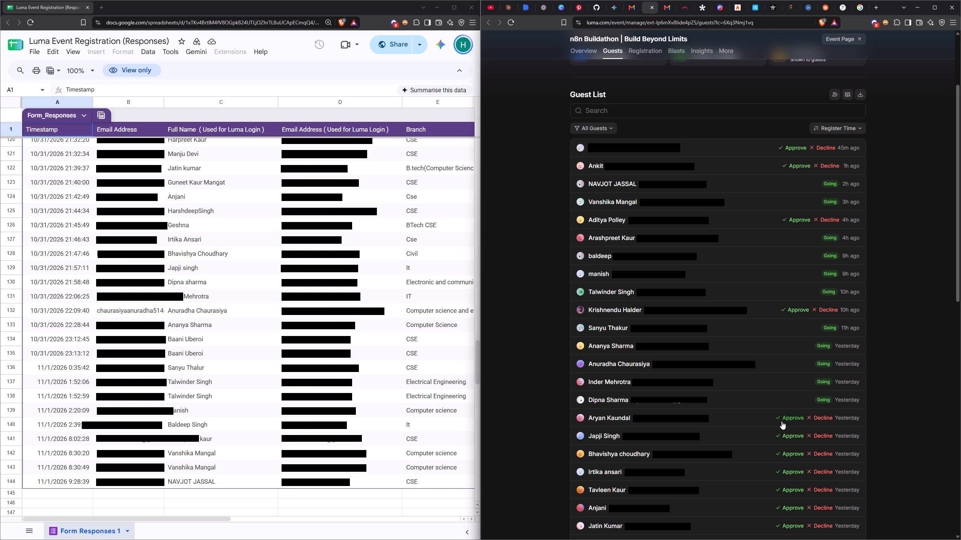
pyautogui.click(785, 434)
pyautogui.click(786, 453)
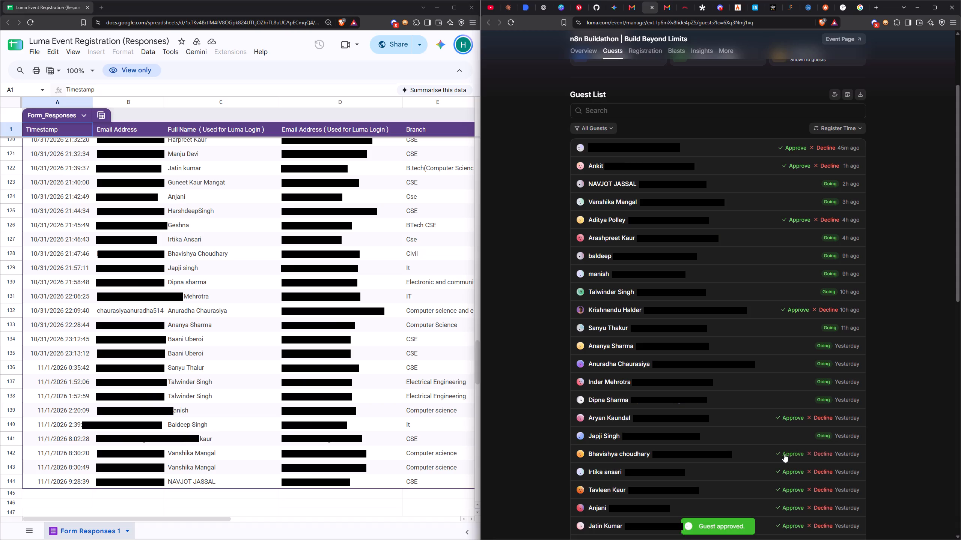
pyautogui.click(786, 473)
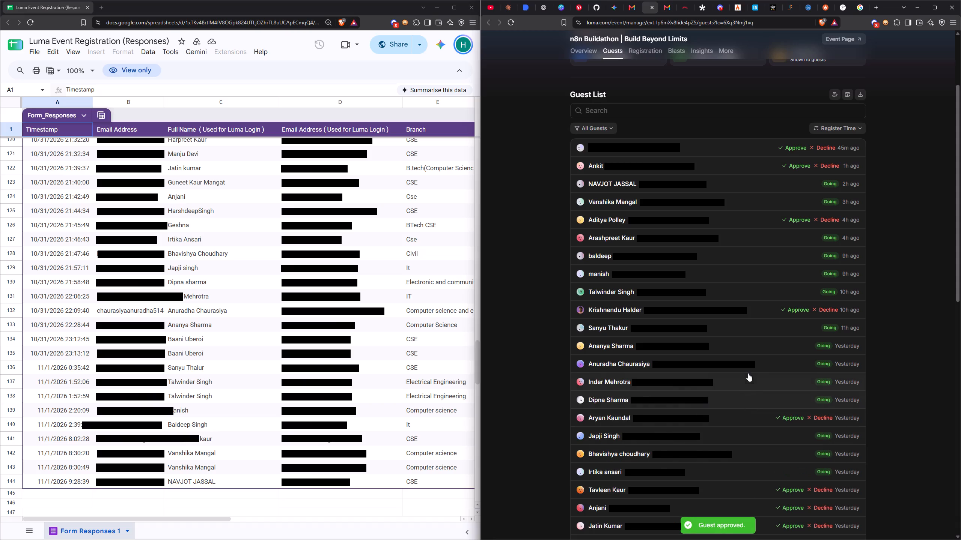
pyautogui.scroll(-1, 757, 350)
pyautogui.scroll(6, 766, 344)
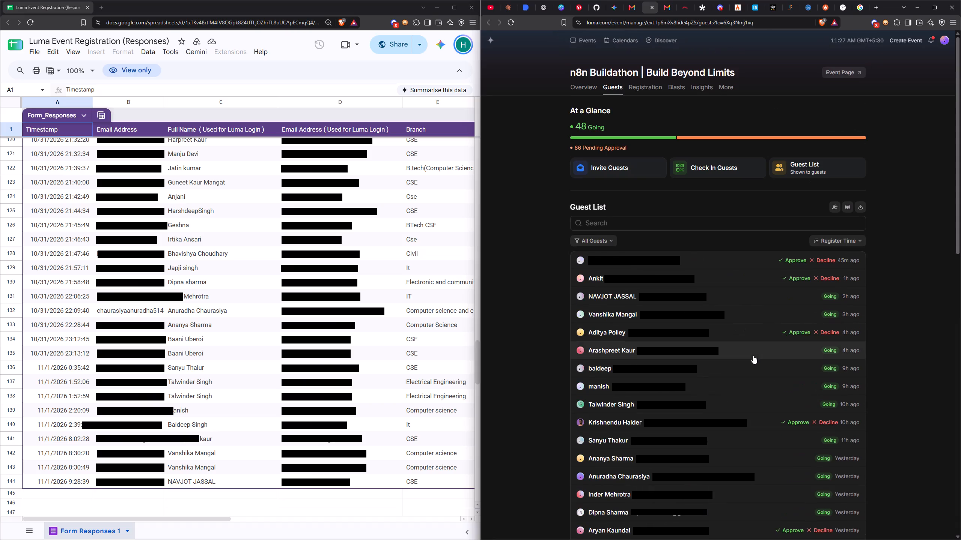
pyautogui.scroll(-7, 746, 366)
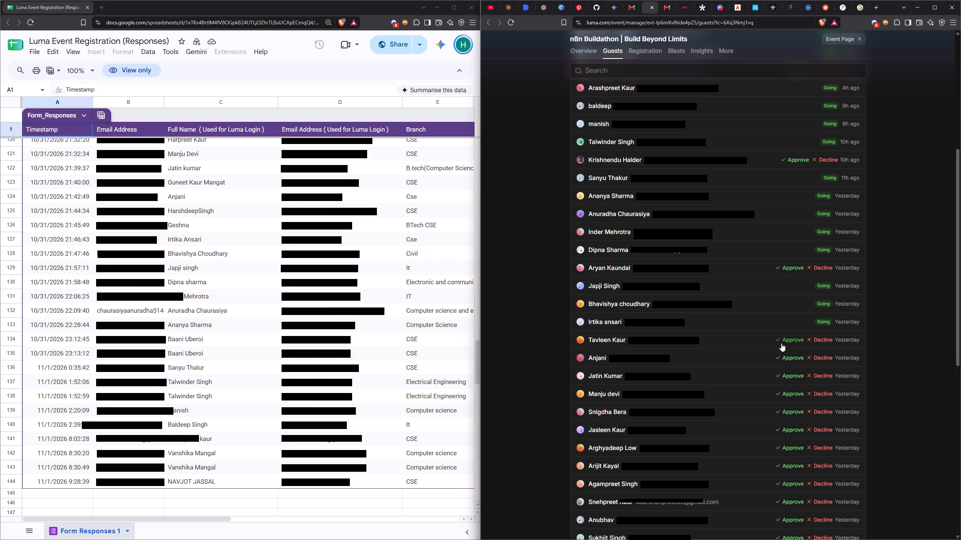
pyautogui.click(789, 356)
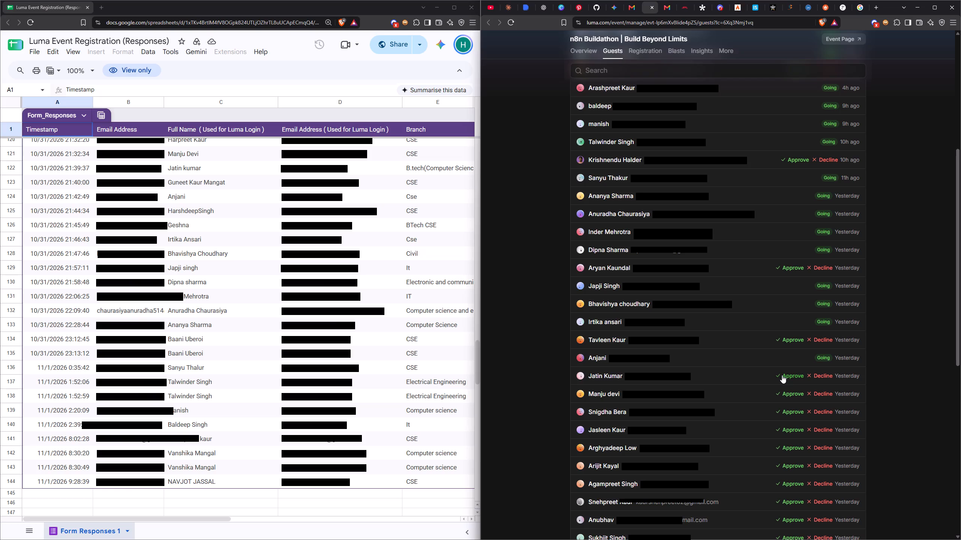
pyautogui.click(782, 375)
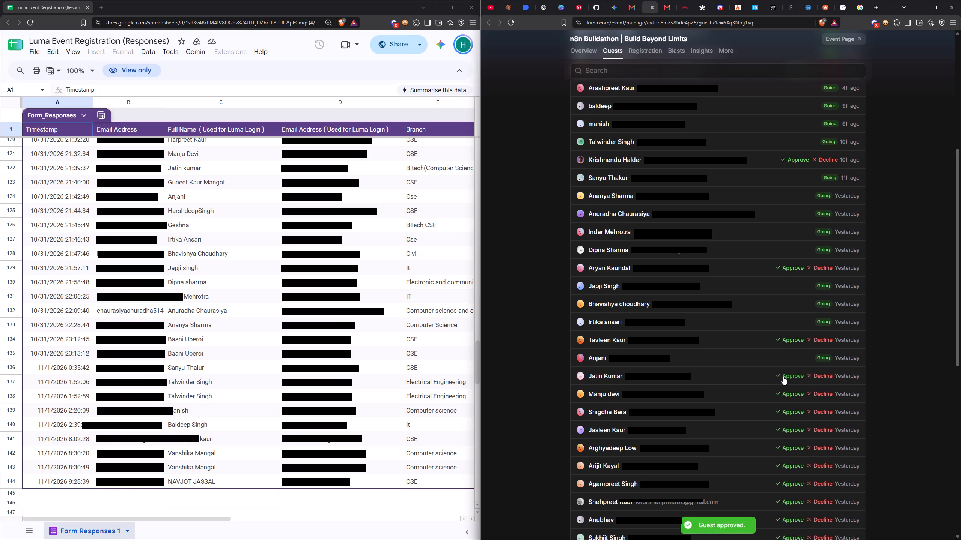
pyautogui.click(783, 391)
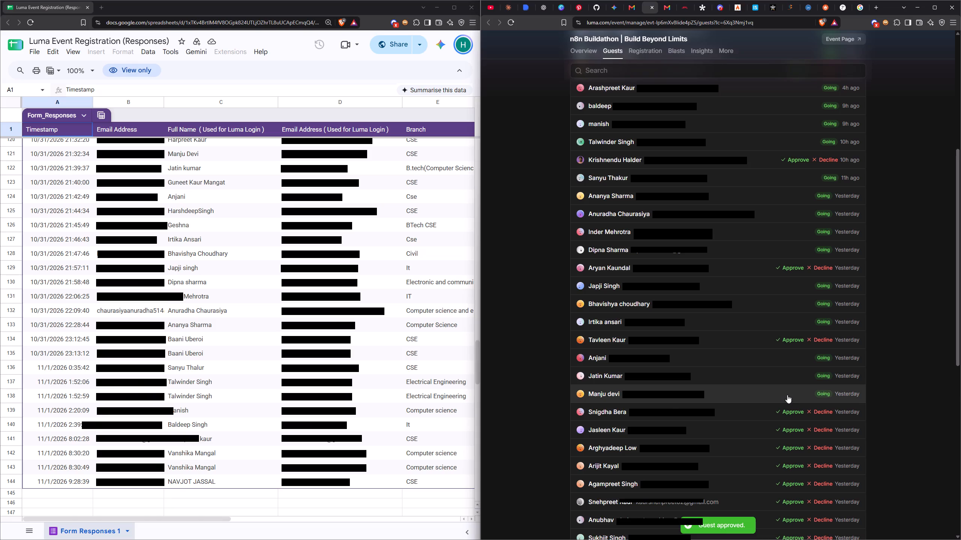
# Approve the three pending guests in the Luma guest list who match spreadsheet rows 119, 118 and 116.
pyautogui.scroll(2, 342, 382)
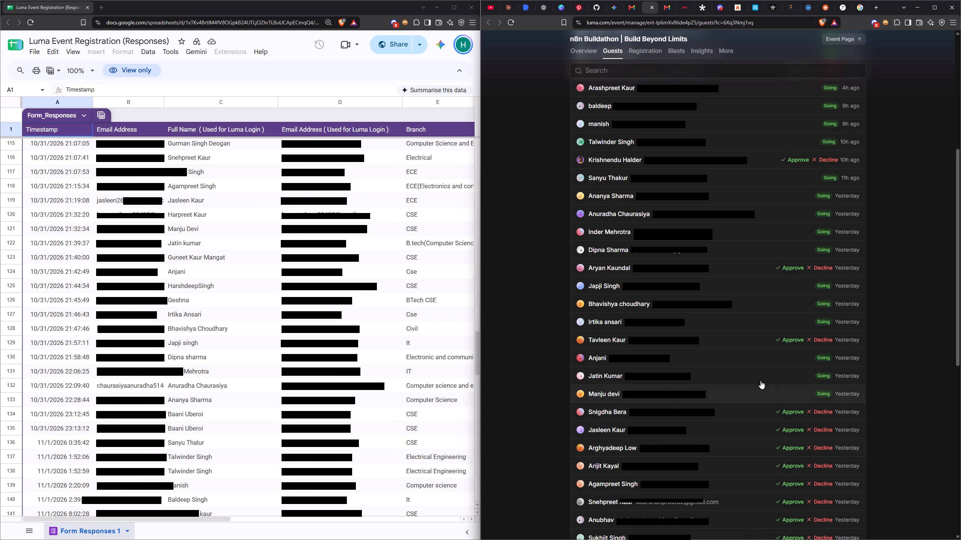
pyautogui.scroll(-1, 759, 379)
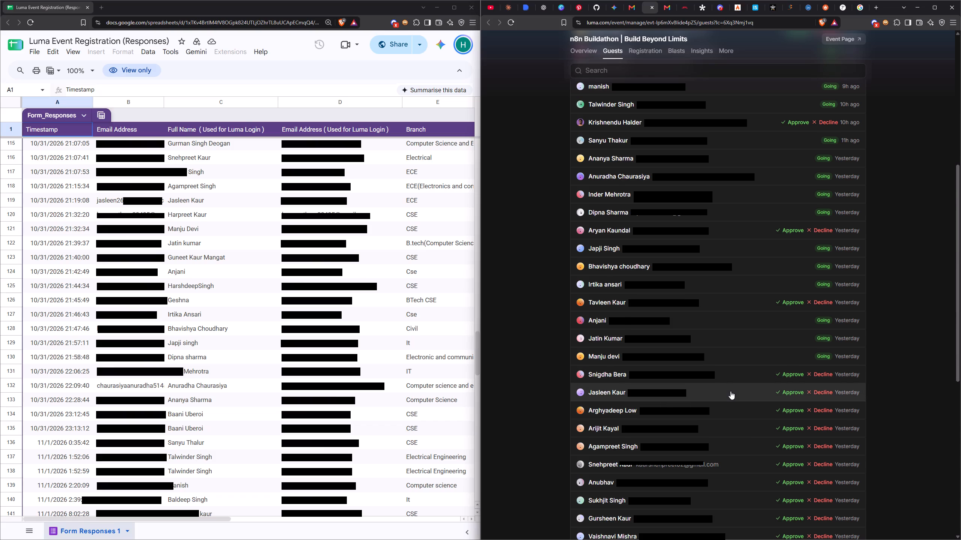
pyautogui.click(786, 393)
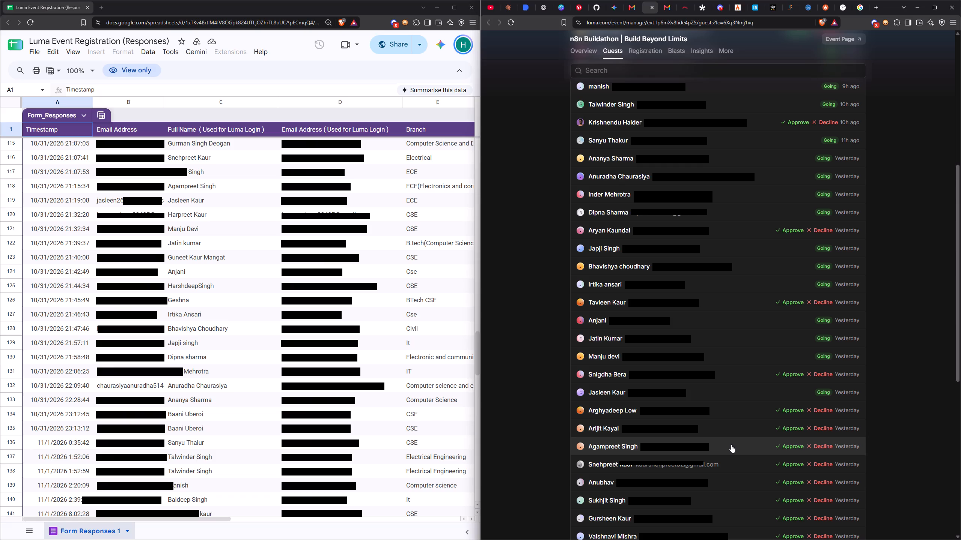
pyautogui.click(787, 446)
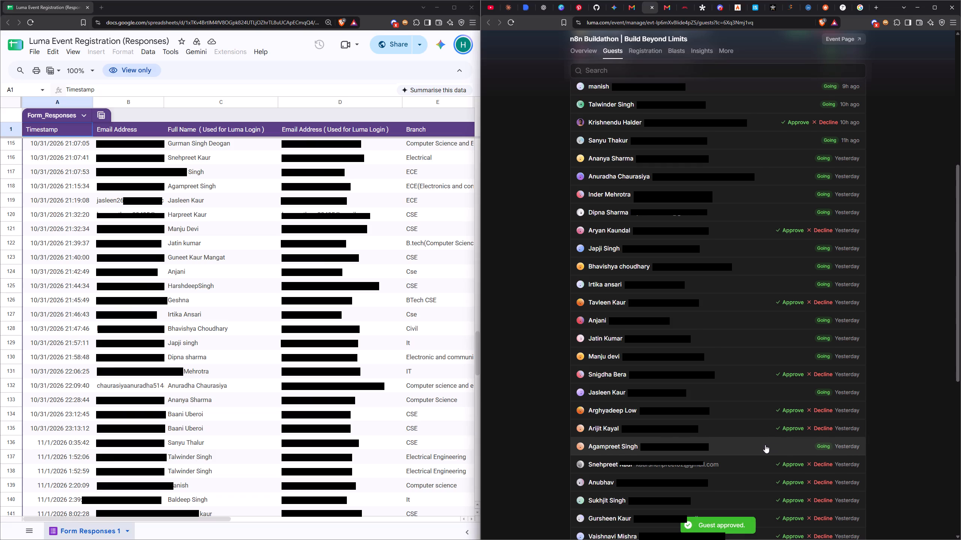
pyautogui.scroll(-3, 763, 445)
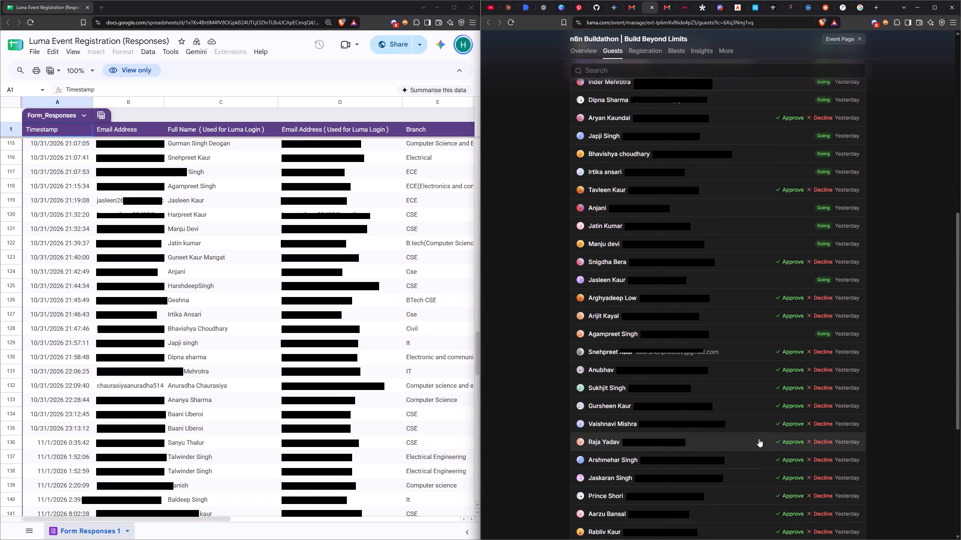
pyautogui.click(793, 354)
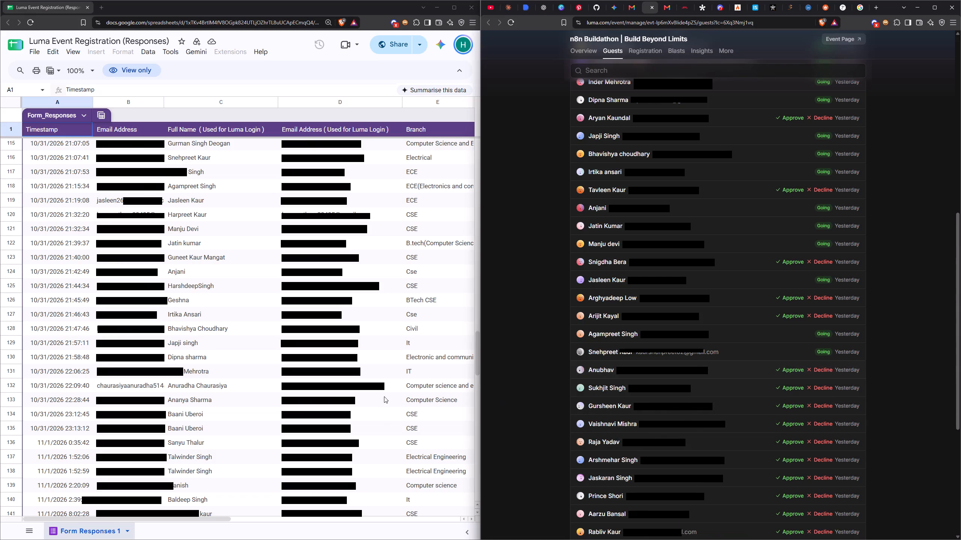
# Approve the pending guest in the Luma guest list who matches spreadsheet row 117.
pyautogui.scroll(4, 374, 395)
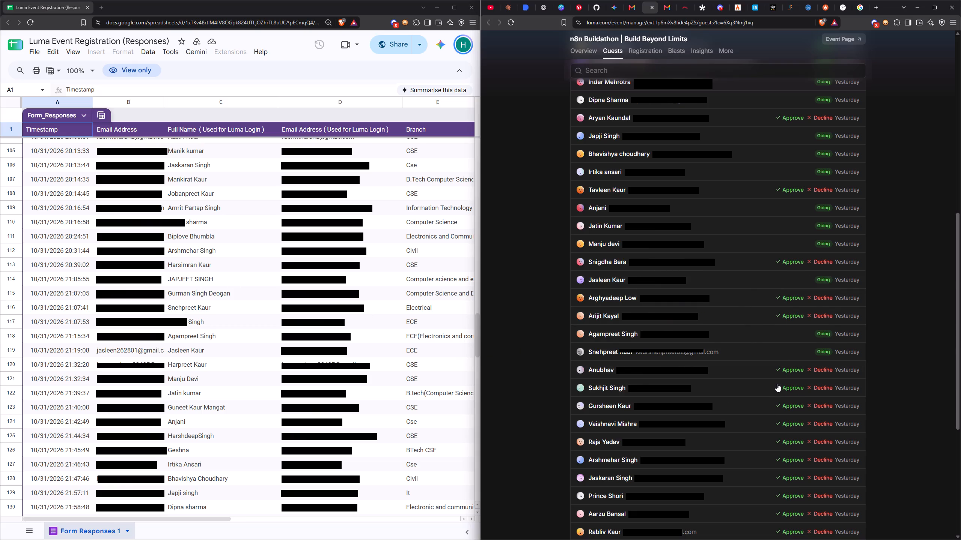
pyautogui.click(786, 390)
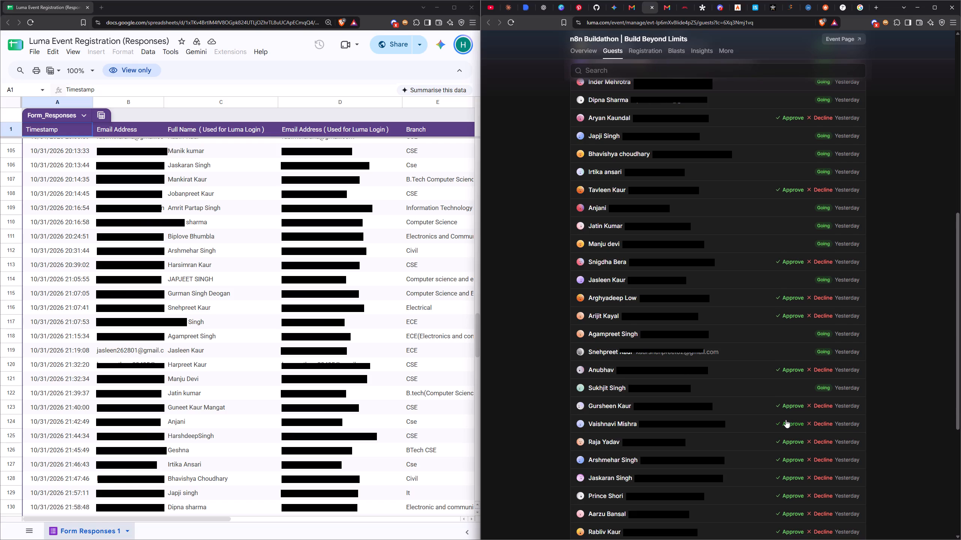
# Look through the Luma guest list for the remaining pending guests, down to the registrations from Oct 29.
pyautogui.scroll(-4, 783, 420)
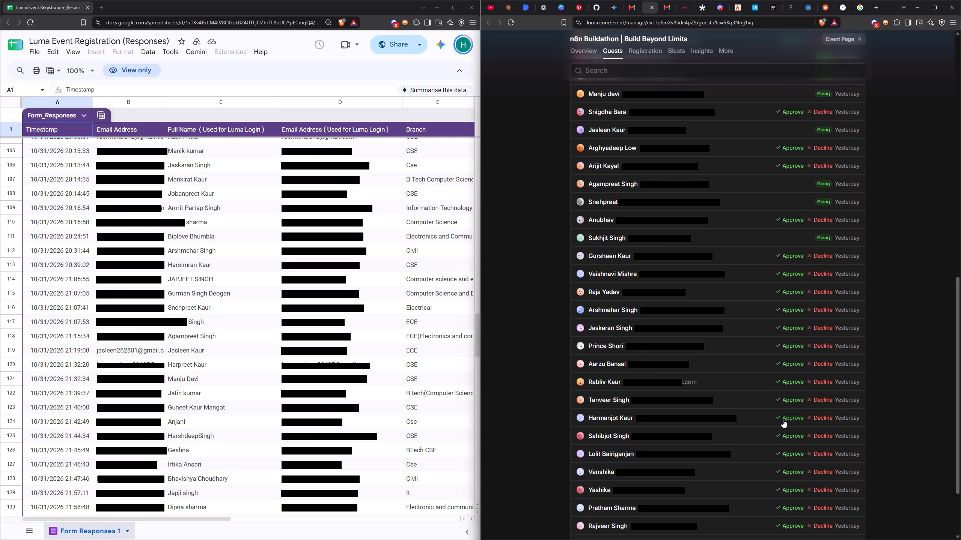
pyautogui.scroll(9, 689, 312)
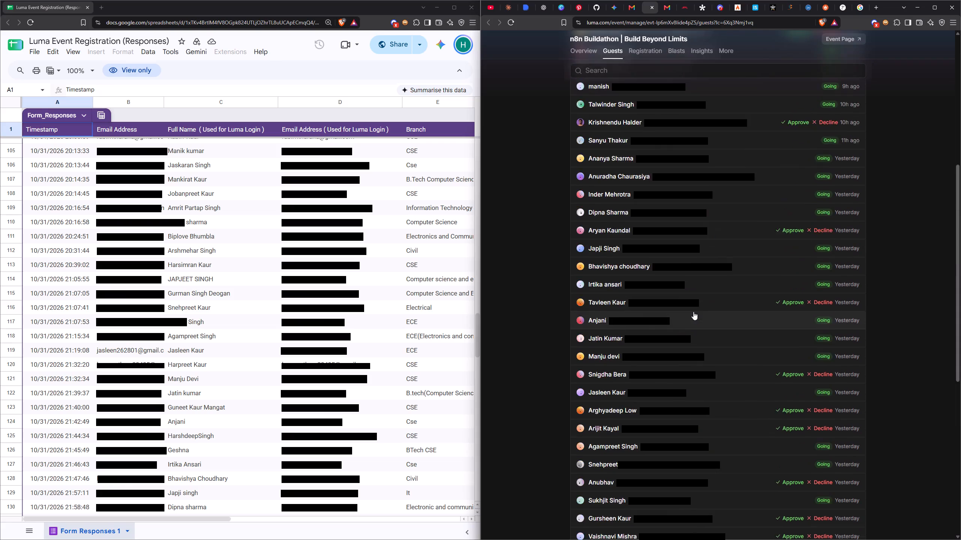
pyautogui.scroll(7, 693, 312)
pyautogui.scroll(-11, 695, 316)
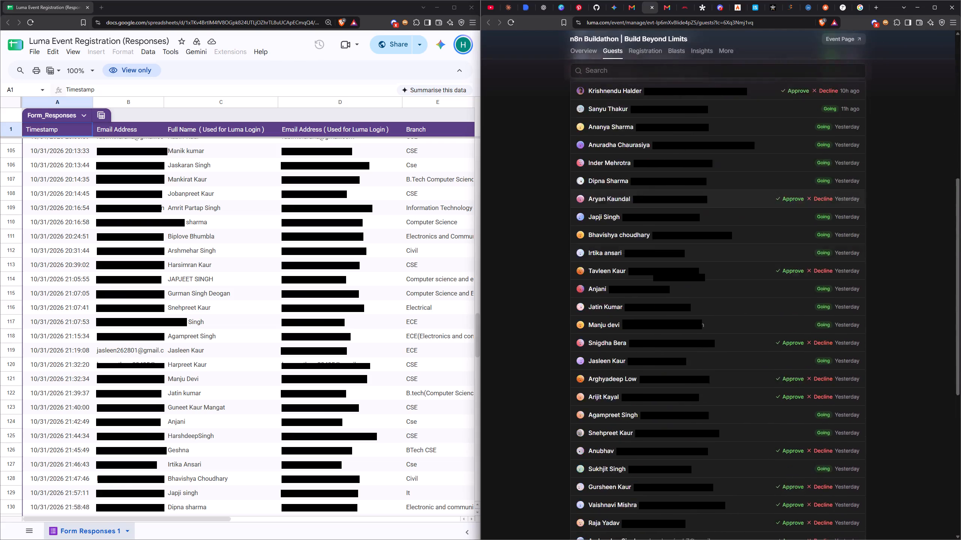
pyautogui.scroll(-15, 697, 320)
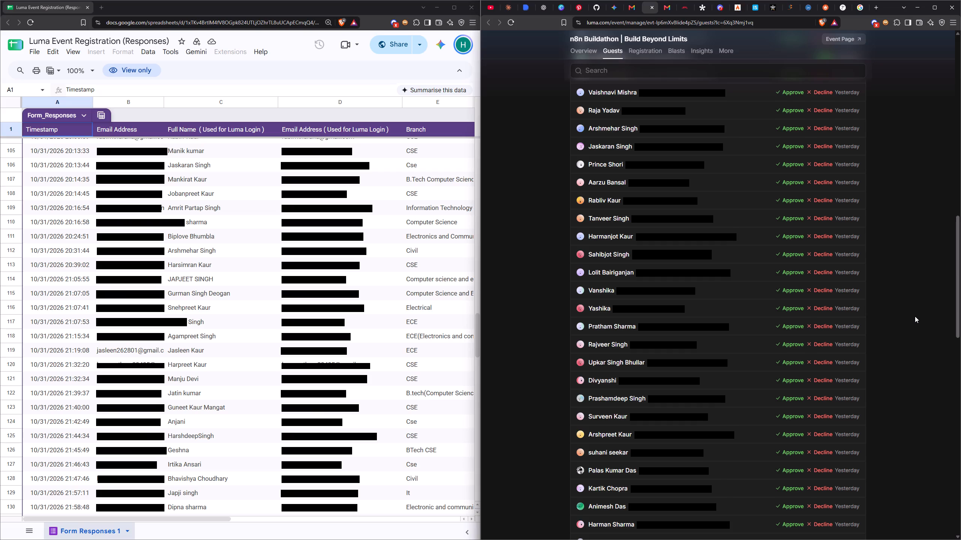
pyautogui.scroll(-20, 915, 316)
pyautogui.scroll(-3, 915, 316)
pyautogui.scroll(6, 916, 320)
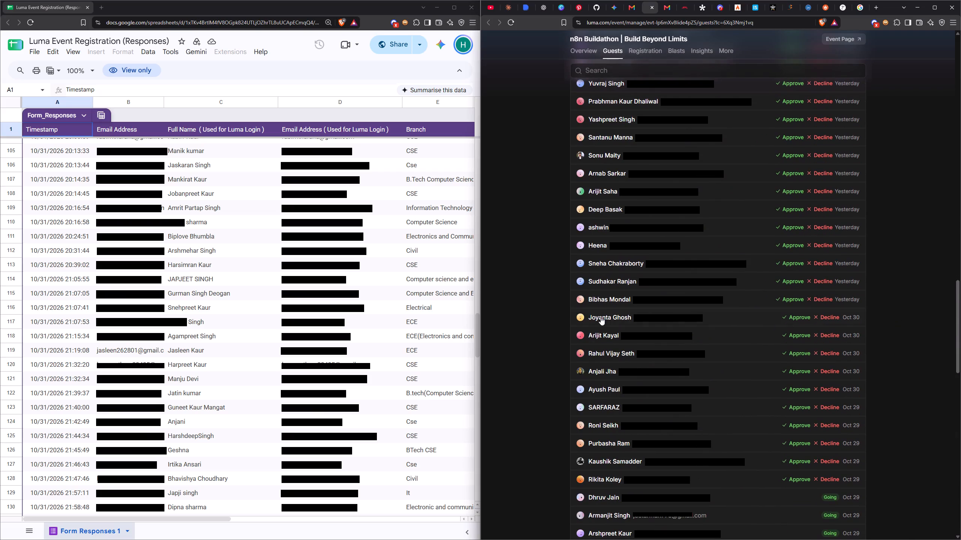
# Compare the earlier form responses, from row 109 back to about row 49, with the guests still pending in the Luma list.
pyautogui.scroll(8, 368, 304)
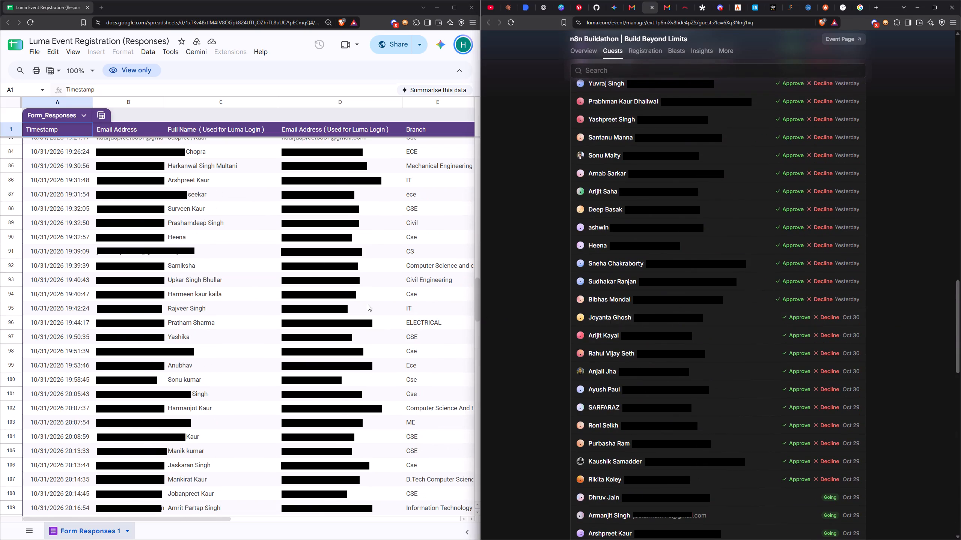
pyautogui.scroll(2, 368, 304)
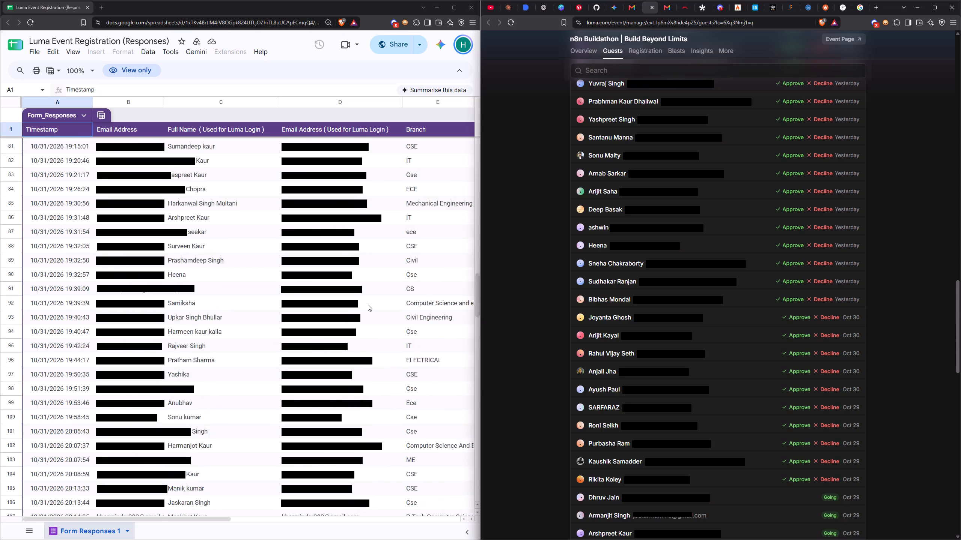
pyautogui.scroll(11, 368, 304)
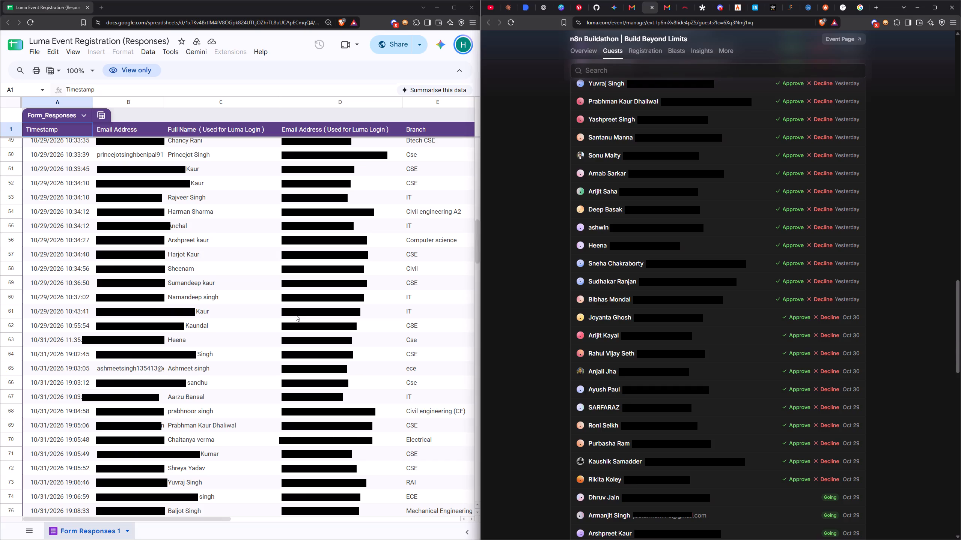
pyautogui.scroll(5, 504, 295)
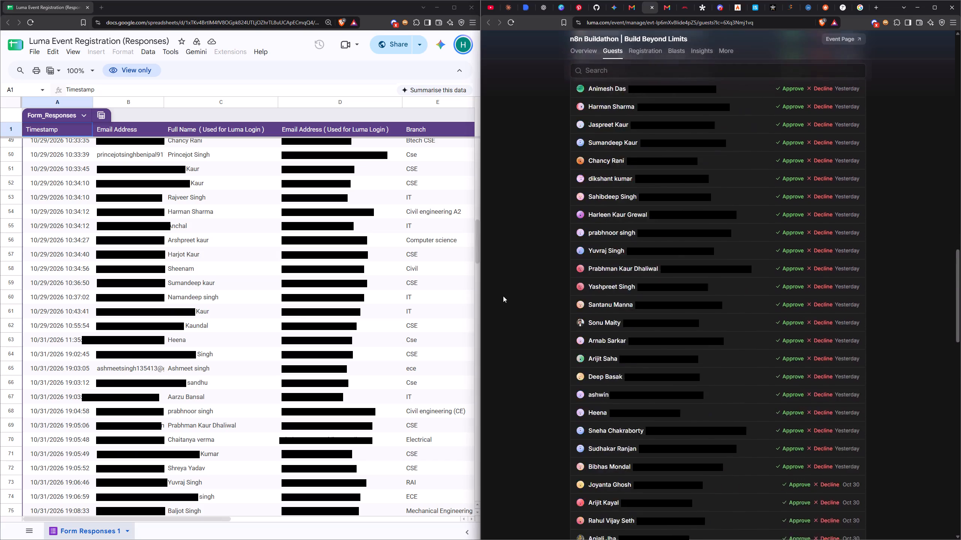
pyautogui.scroll(1, 503, 296)
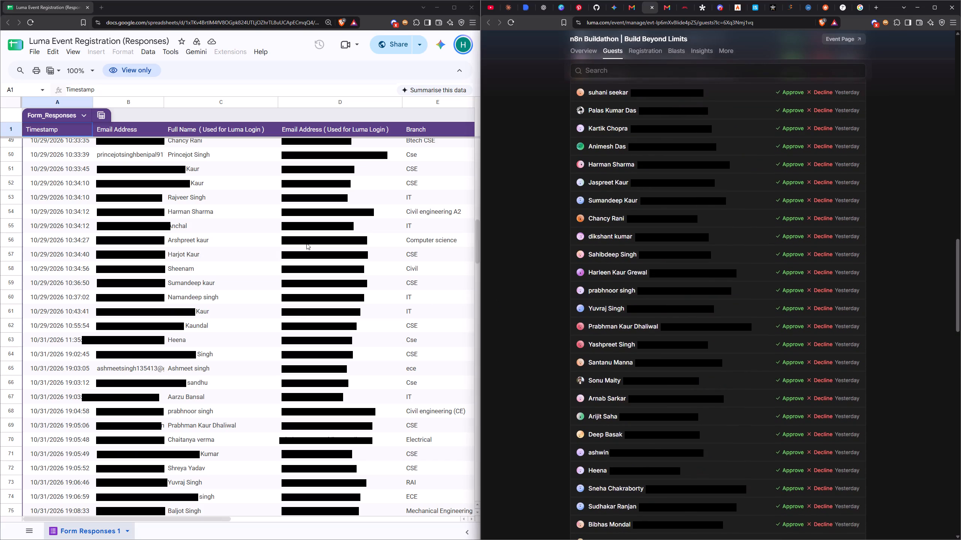
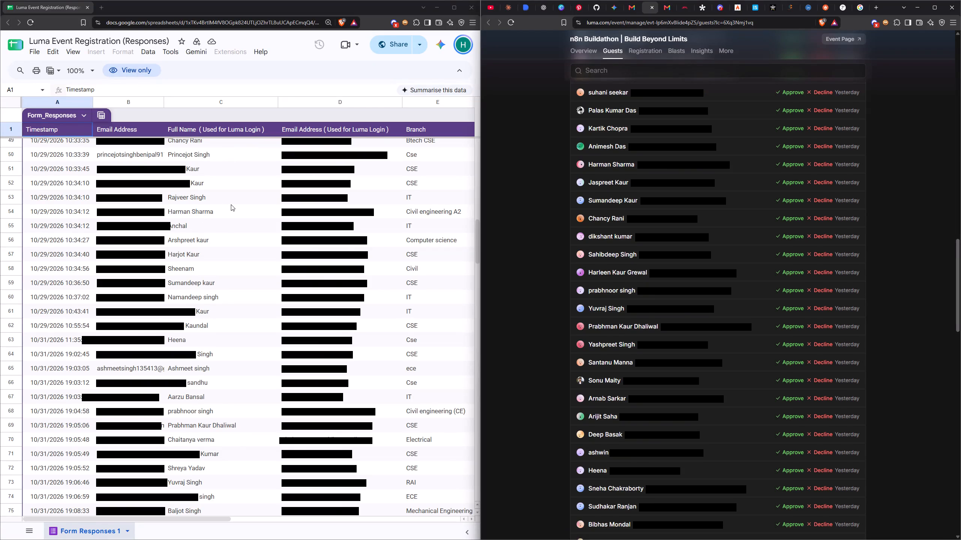
# Approve the pending guest in the Luma guest list who matches spreadsheet row 49.
pyautogui.scroll(1, 227, 245)
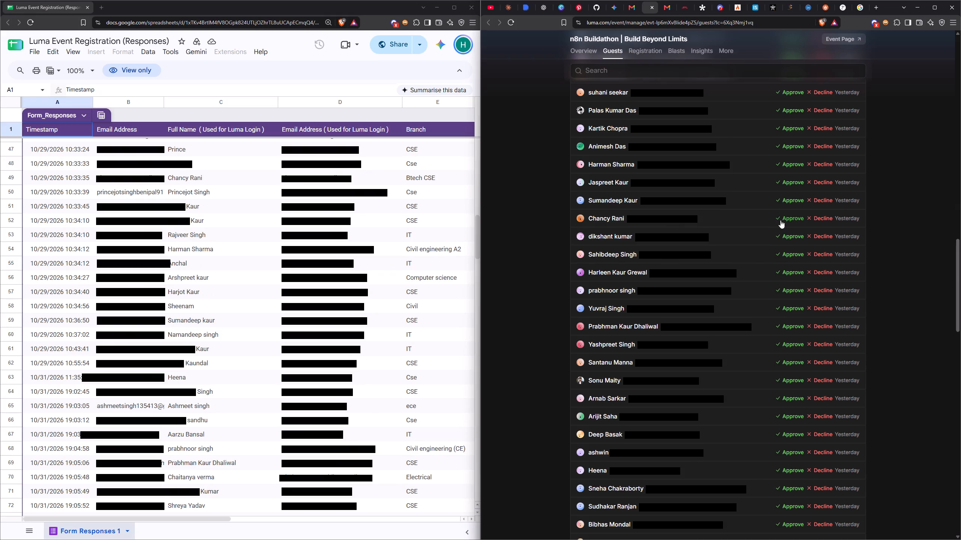
pyautogui.click(780, 220)
pyautogui.click(746, 42)
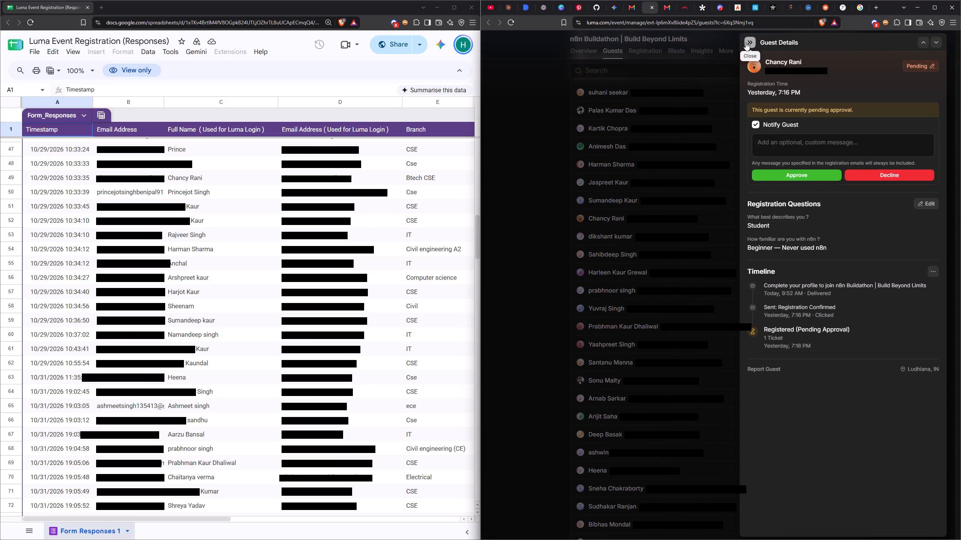
pyautogui.click(793, 217)
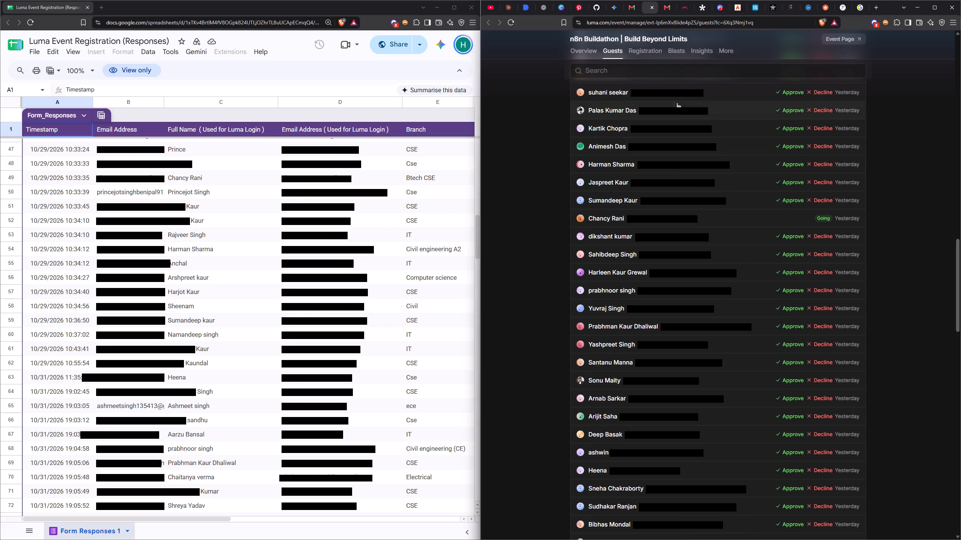
# Compare form responses around rows 52 to 80 with the guest list and approve the pending guest matching row 67.
pyautogui.scroll(4, 674, 166)
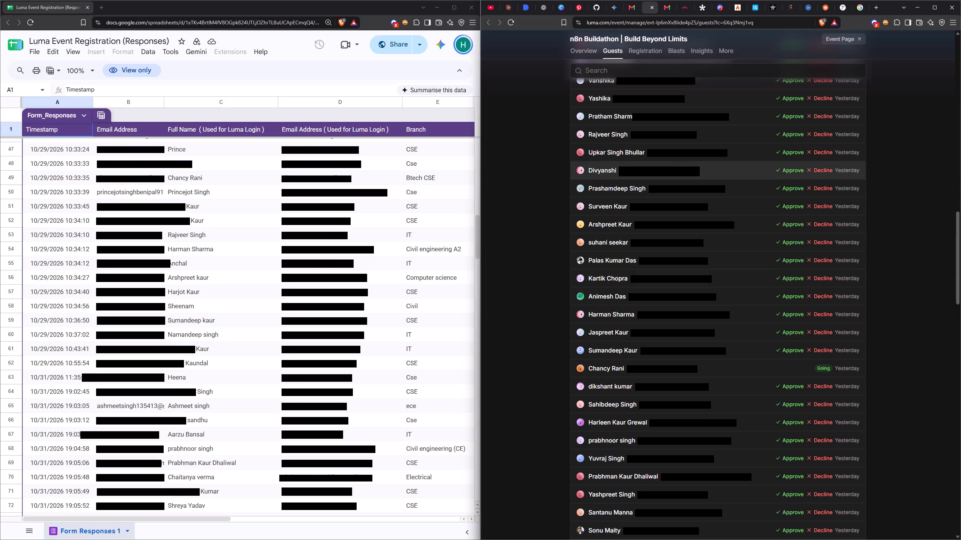
pyautogui.scroll(2, 675, 167)
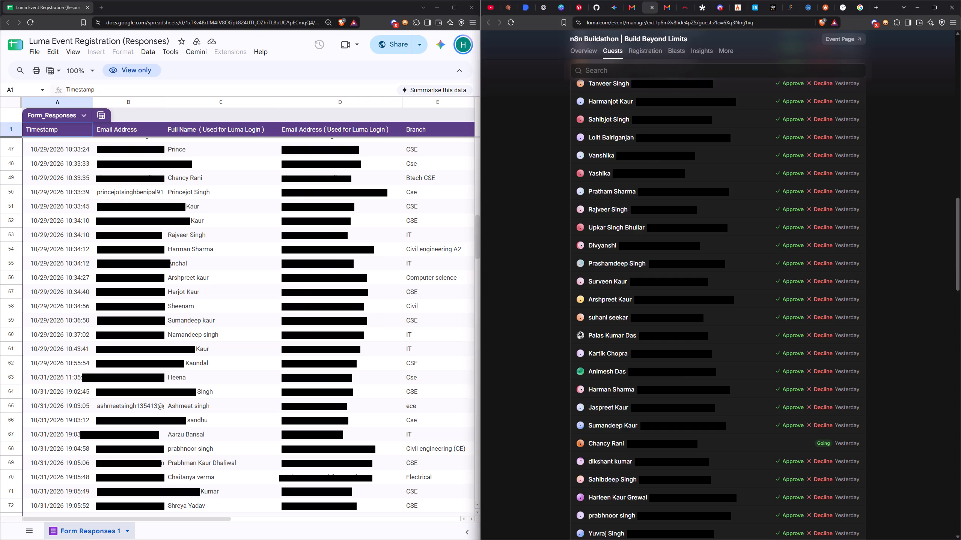
pyautogui.scroll(-2, 283, 273)
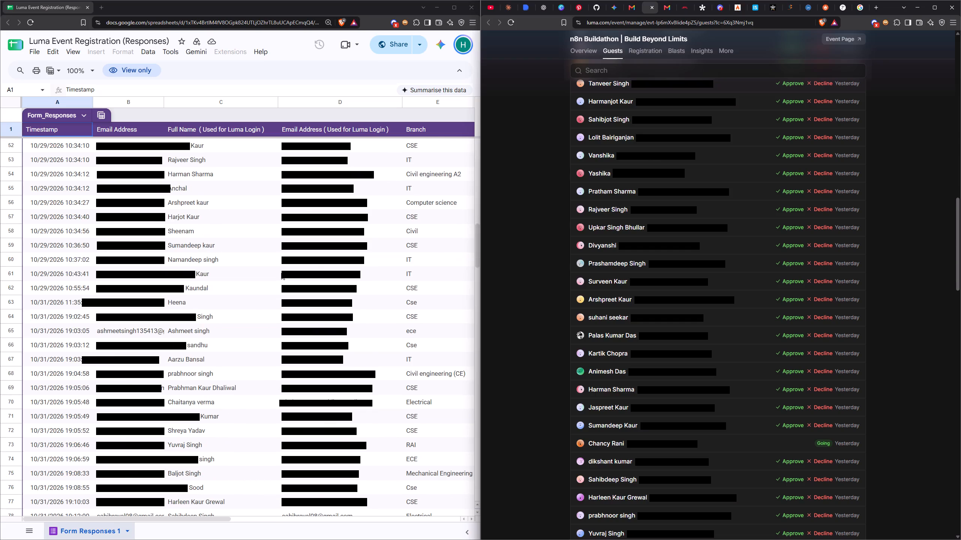
pyautogui.scroll(-1, 281, 273)
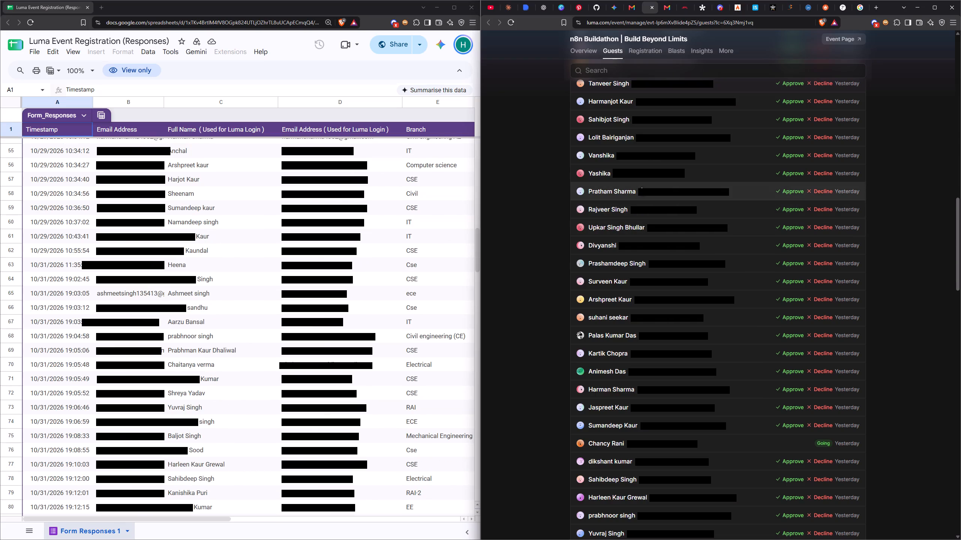
pyautogui.scroll(1, 643, 121)
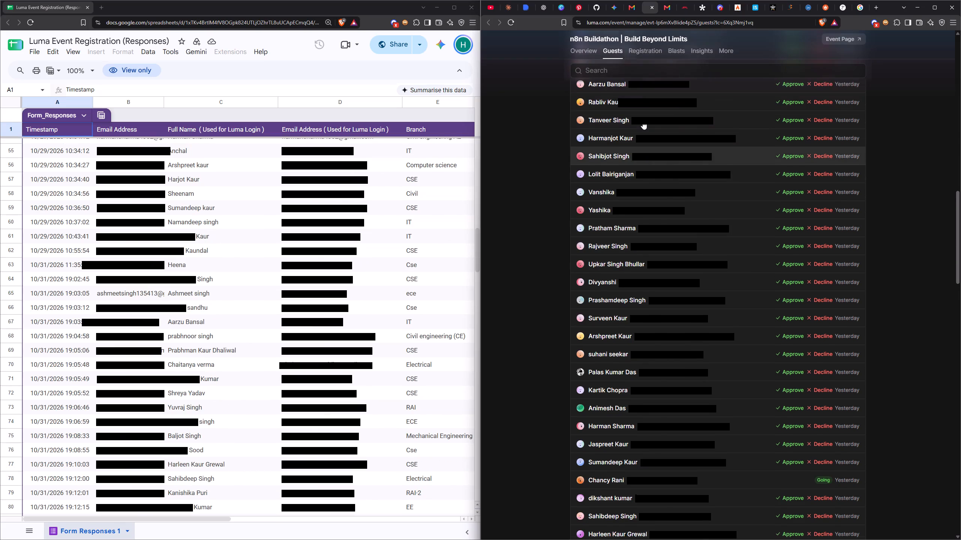
pyautogui.scroll(1, 643, 121)
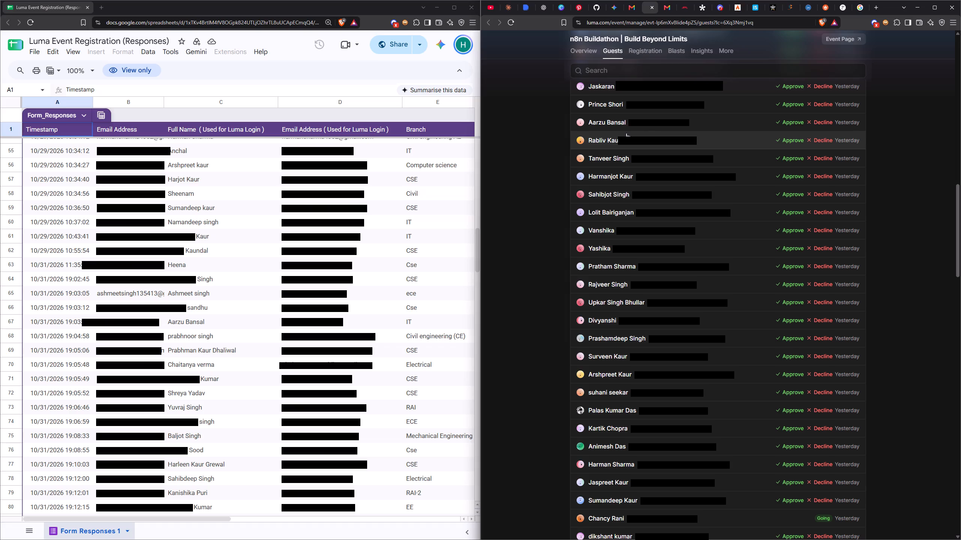
pyautogui.click(782, 121)
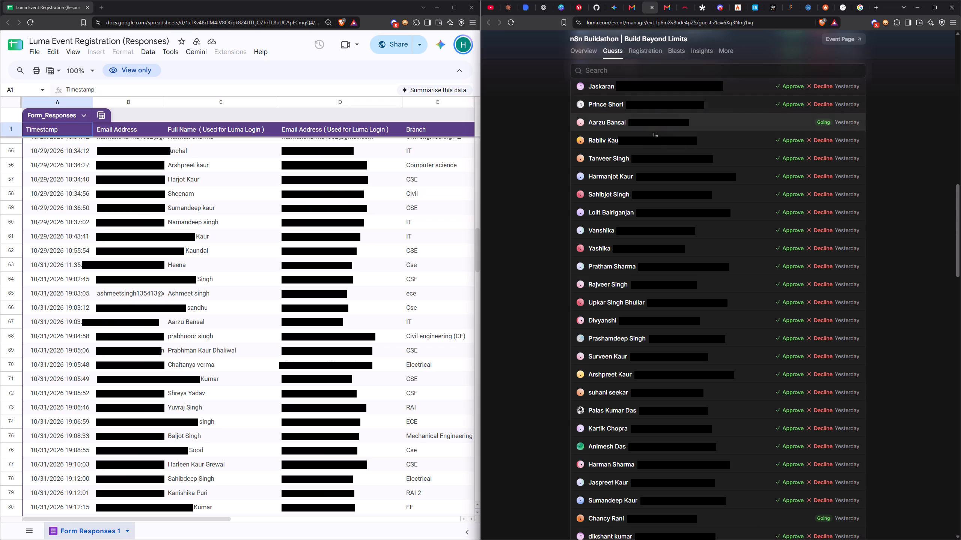
# Approve the pending guest with first name Gursheen in the Luma guest list.
pyautogui.scroll(4, 655, 167)
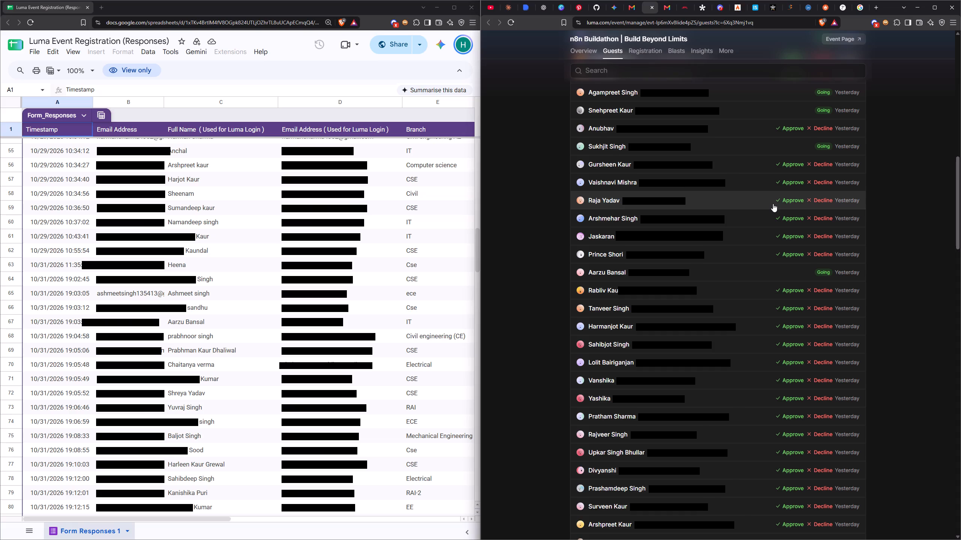
pyautogui.click(794, 163)
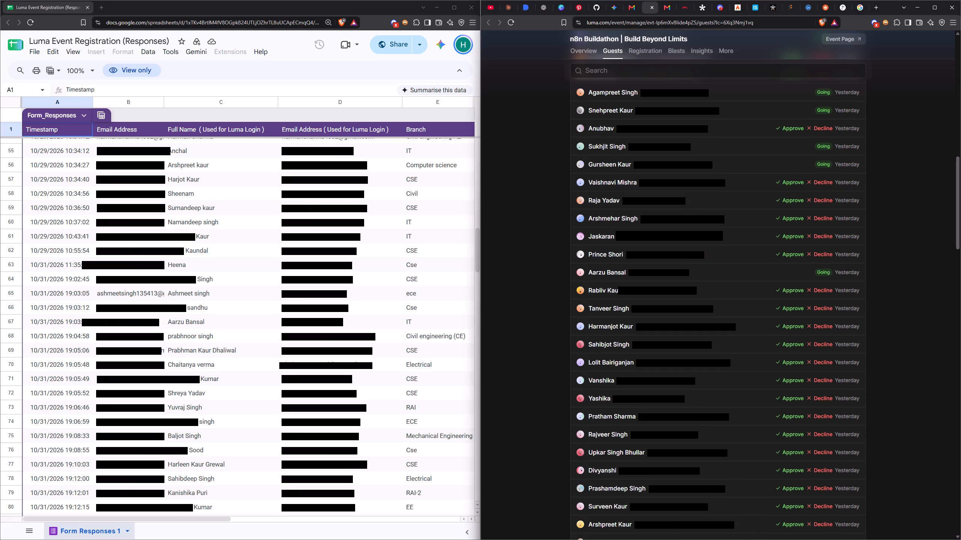
# Look through the whole Luma guest list, down to the Oct 25 registrations, for guests still pending approval.
pyautogui.scroll(-1, 366, 348)
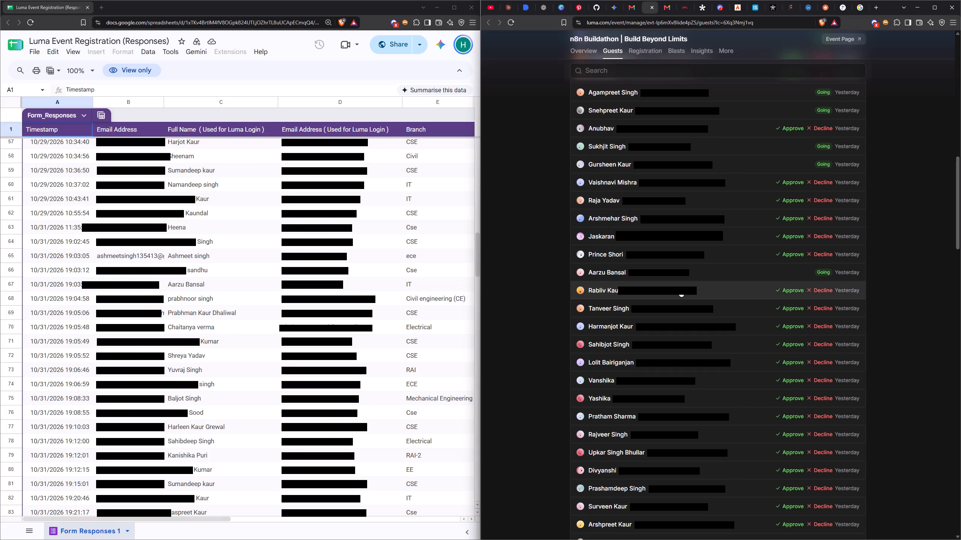
pyautogui.scroll(-4, 680, 288)
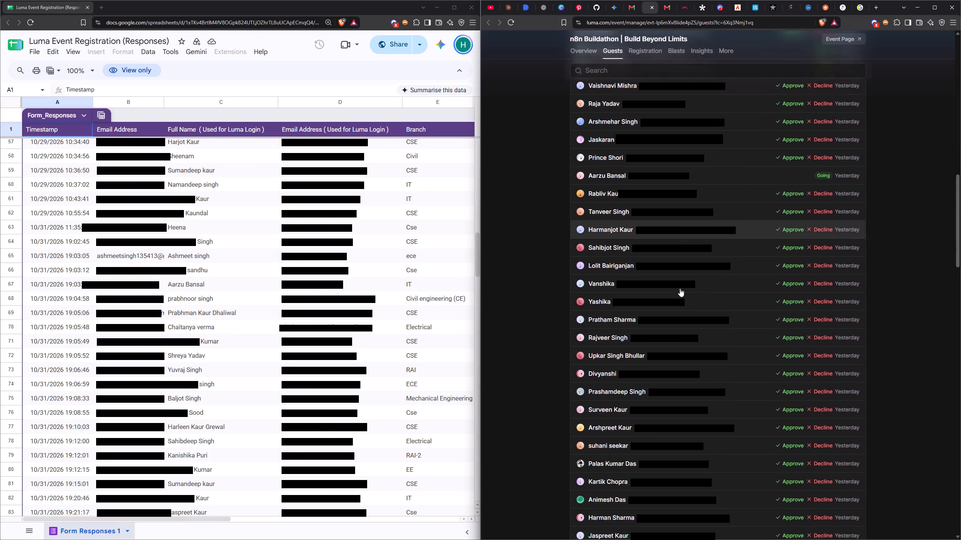
pyautogui.scroll(-17, 680, 288)
pyautogui.scroll(-8, 678, 285)
pyautogui.scroll(7, 673, 286)
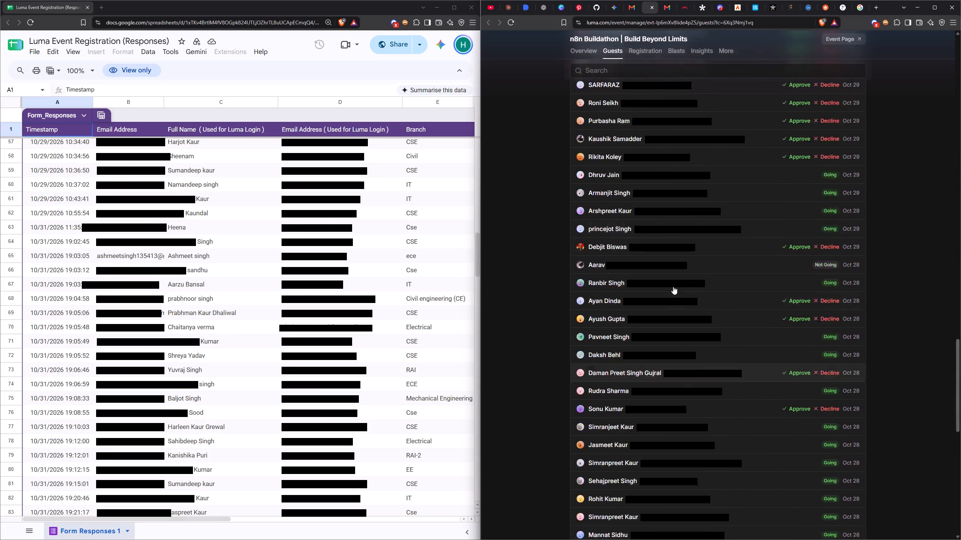
pyautogui.scroll(-15, 673, 286)
pyautogui.scroll(-8, 674, 280)
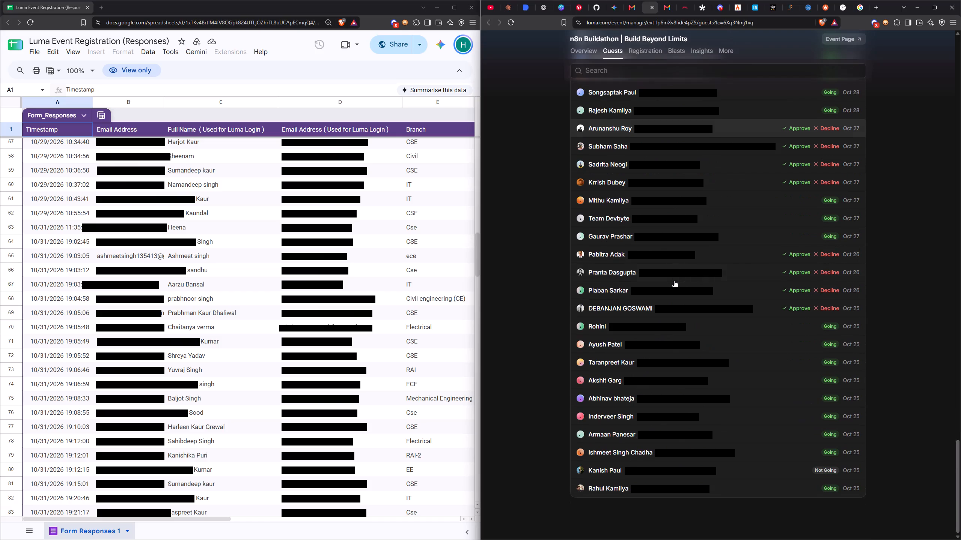
pyautogui.scroll(20, 669, 272)
pyautogui.scroll(6, 669, 272)
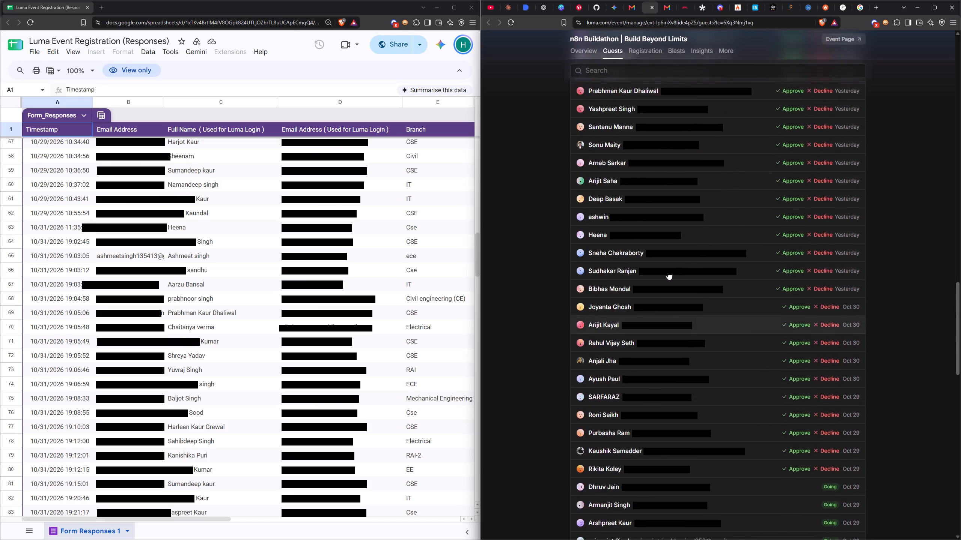
pyautogui.scroll(20, 668, 271)
pyautogui.scroll(17, 666, 271)
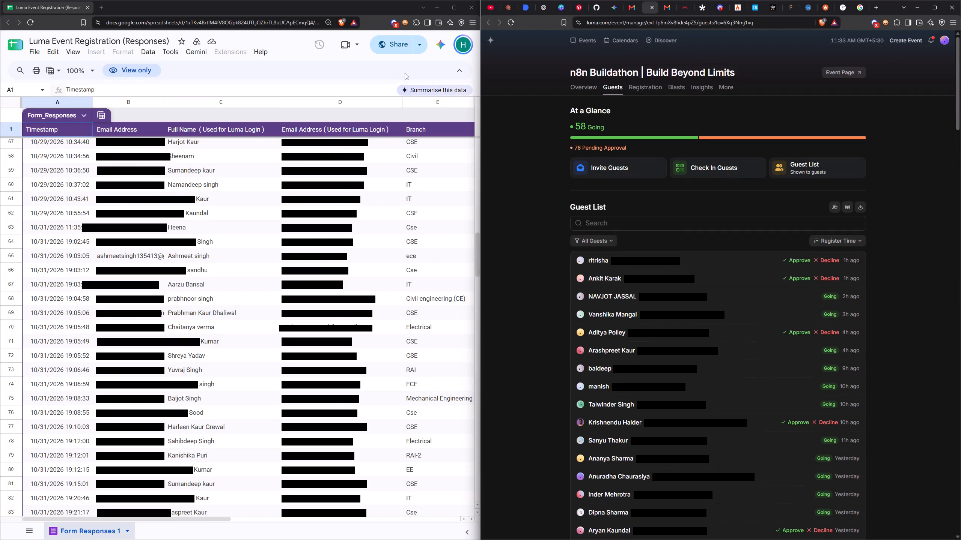
# Search the form responses for the newest pending Luma guest, trying "ris", "rit" and "ritri".
pyautogui.hotkey('ctrl', 'f')
pyautogui.click(393, 72)
pyautogui.hotkey('ctrl', 'f')
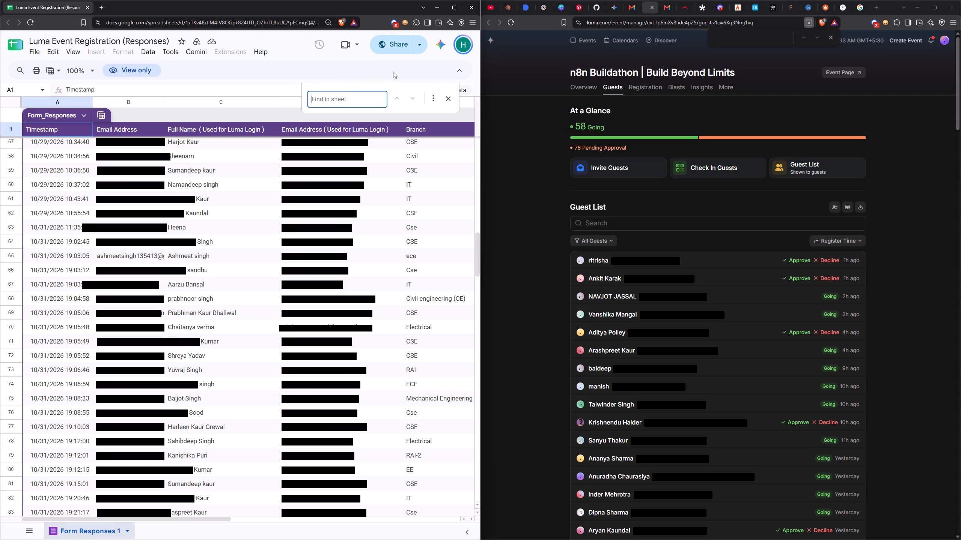
pyautogui.write('ris')
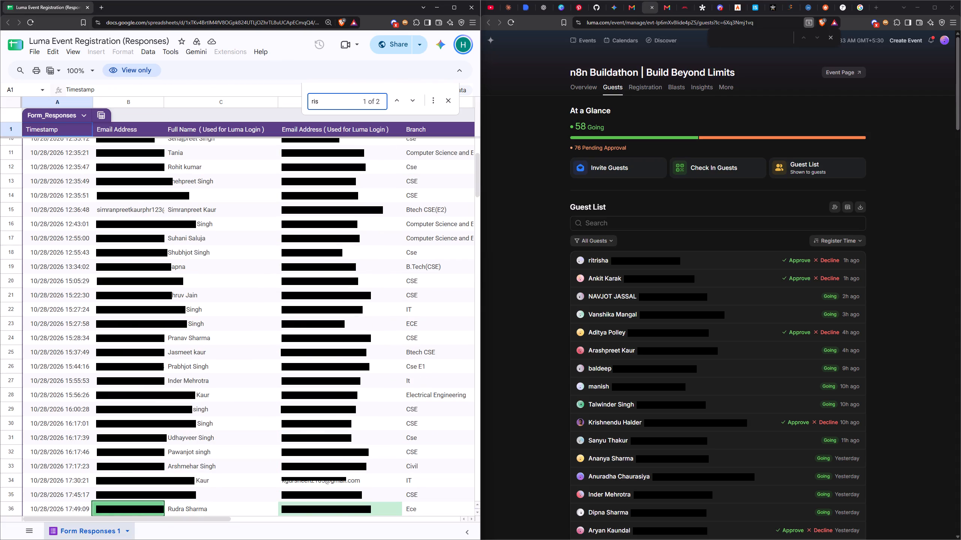
pyautogui.press('=')
pyautogui.press('BackSpace')
pyautogui.press('BackSpace')
pyautogui.press('t')
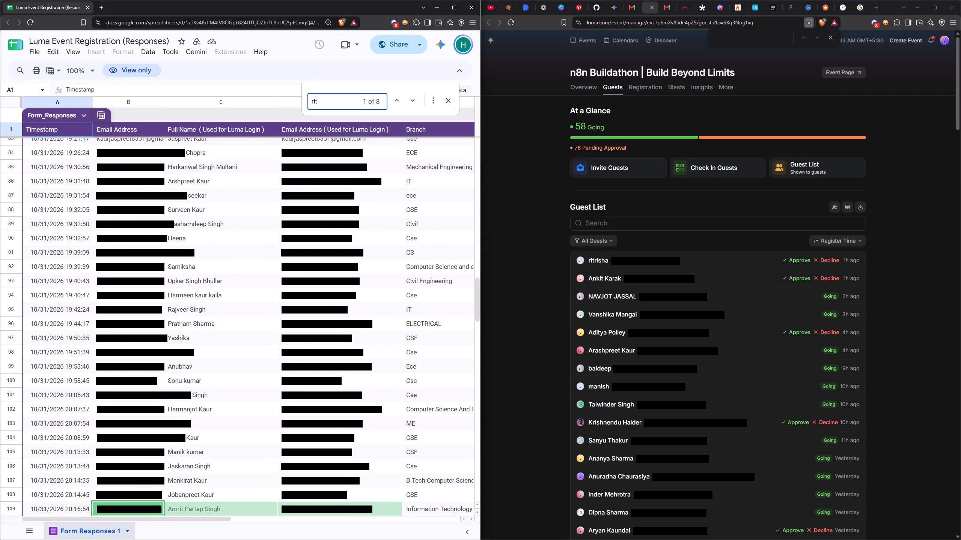
pyautogui.write('ri')
pyautogui.press('BackSpace')
pyautogui.press('BackSpace')
# Search the form responses for the second pending Luma guest, using "ankit" and the shorter "anki".
pyautogui.press('BackSpace')
pyautogui.press('BackSpace')
pyautogui.press('BackSpace')
pyautogui.write('ank')
pyautogui.write('it')
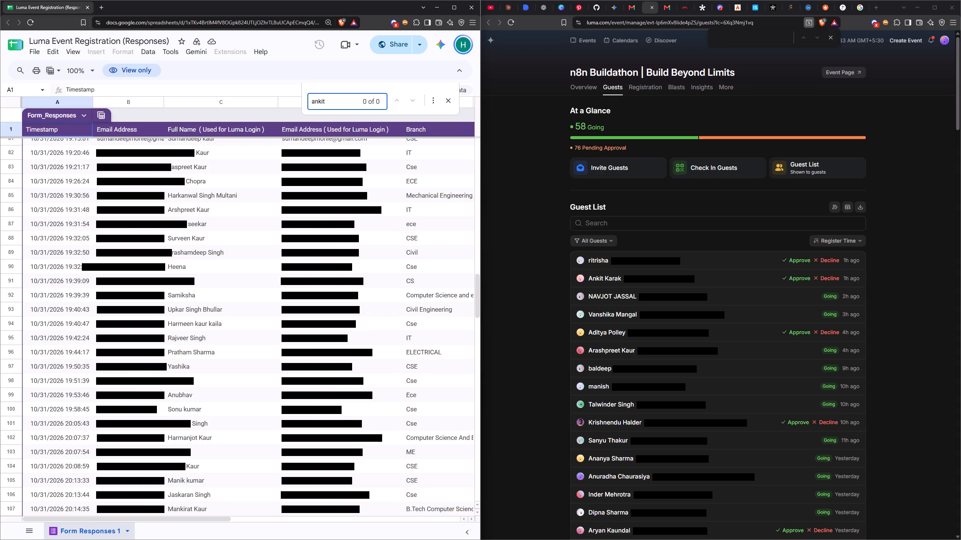
pyautogui.press('BackSpace')
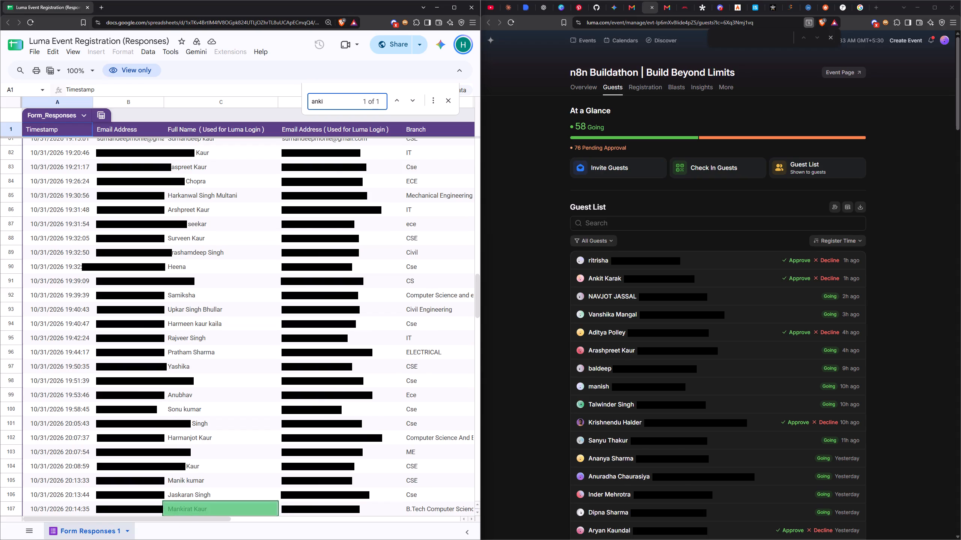
# Search the form responses for the next pending Luma guest by the first name "aditya".
pyautogui.press('BackSpace')
pyautogui.press('BackSpace')
pyautogui.press('BackSpace')
pyautogui.press('BackSpace')
pyautogui.press('BackSpace')
pyautogui.write('aditya')
# Search the form responses for "aryan" and approve the pending Luma guest who matches row 62.
pyautogui.press('BackSpace')
pyautogui.press('BackSpace')
pyautogui.press('BackSpace')
pyautogui.press('BackSpace')
pyautogui.press('BackSpace')
pyautogui.press('BackSpace')
pyautogui.press('BackSpace')
pyautogui.press('BackSpace')
pyautogui.press('BackSpace')
pyautogui.press('BackSpace')
pyautogui.press('BackSpace')
pyautogui.press('BackSpace')
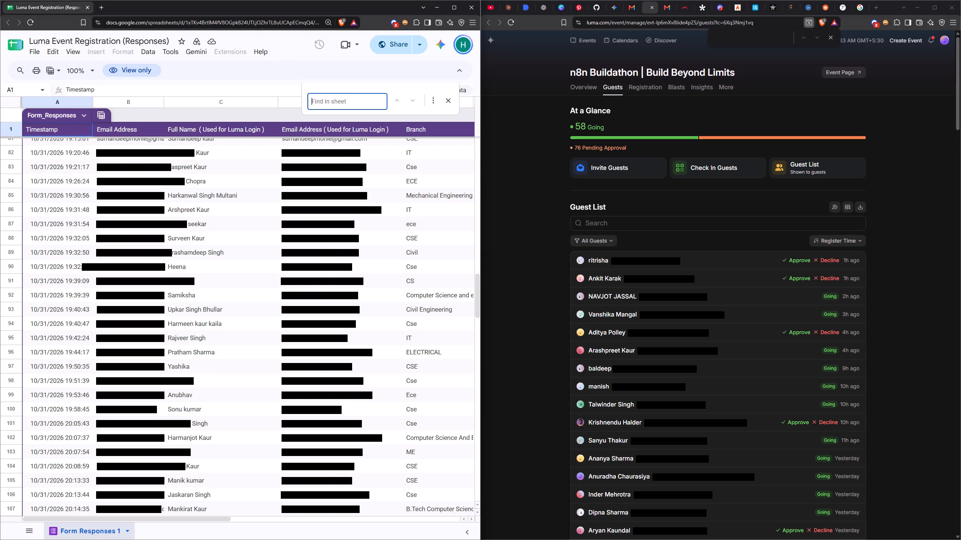
pyautogui.write('aryan')
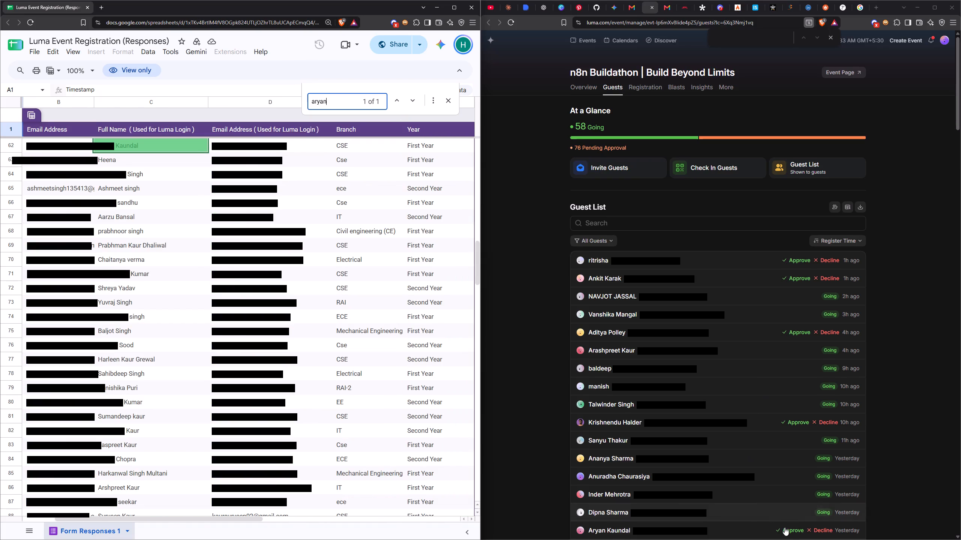
pyautogui.scroll(-2, 783, 527)
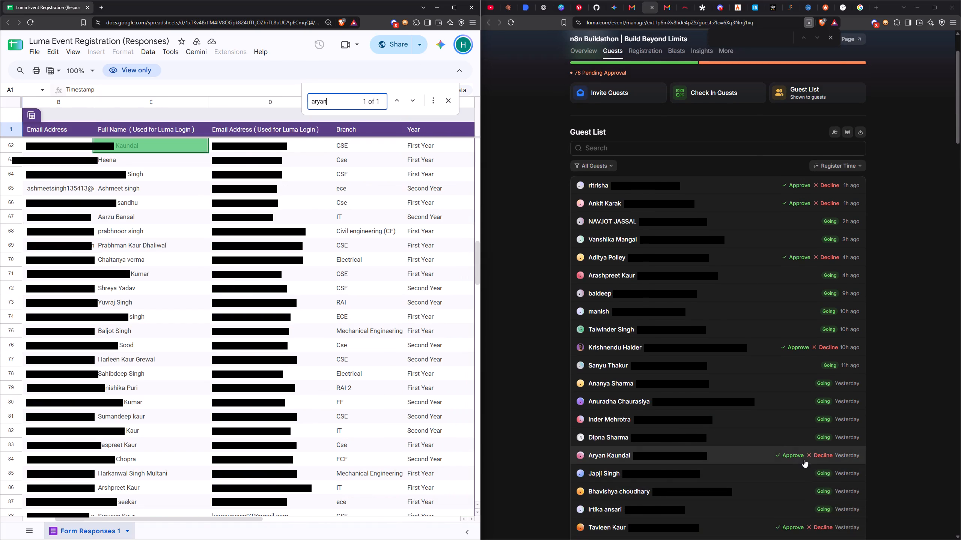
pyautogui.click(795, 456)
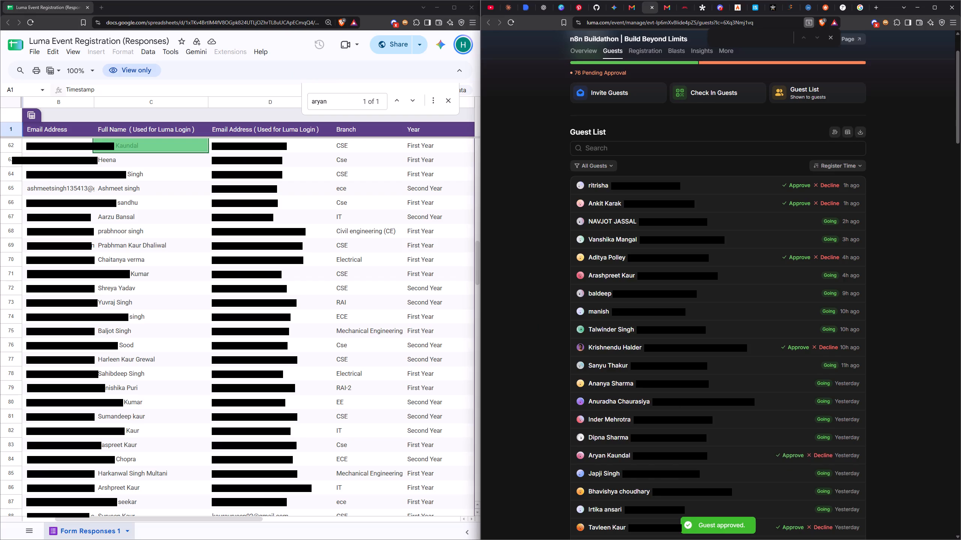
# Search the form responses for "tavlee" and approve the pending Luma guest who matches row 52.
pyautogui.scroll(-10, 734, 337)
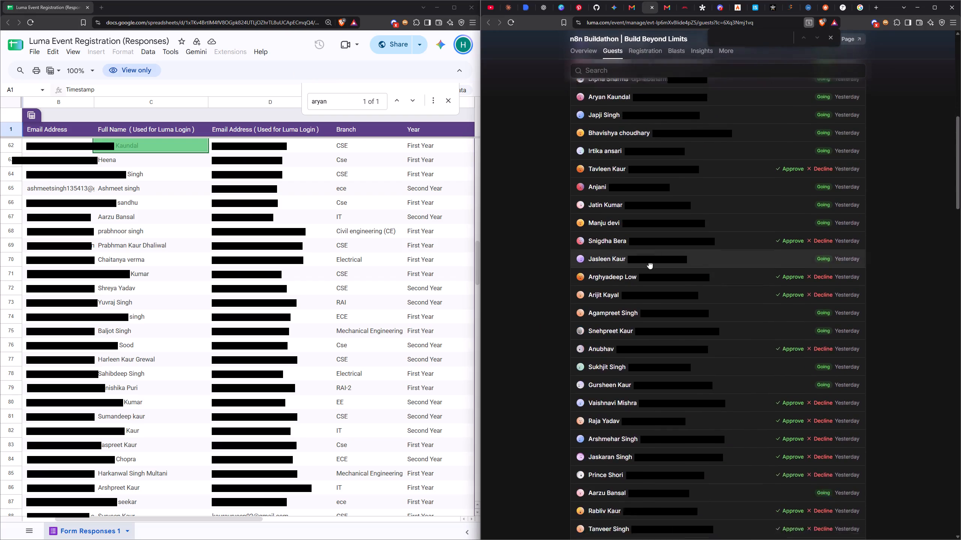
pyautogui.moveTo(345, 97); pyautogui.dragTo(280, 101)
pyautogui.write('tavlee')
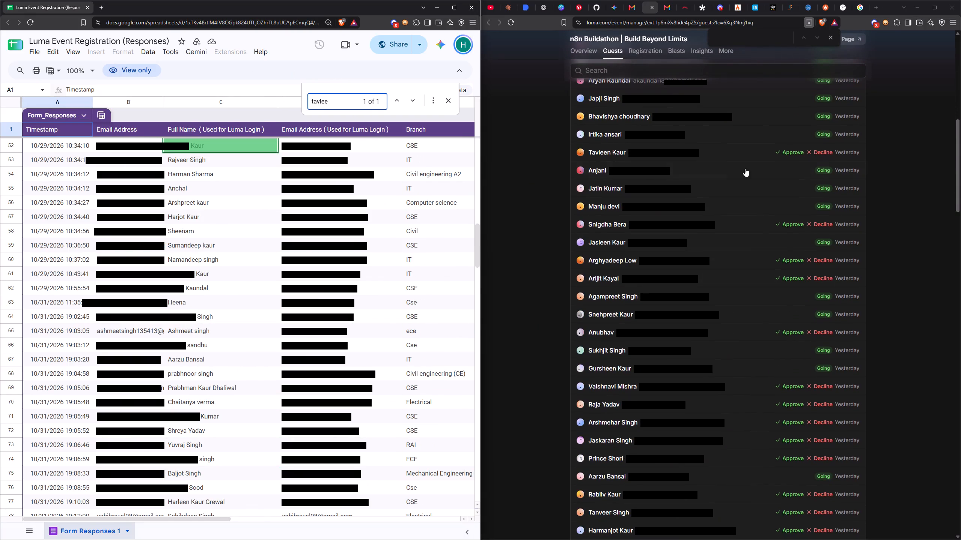
pyautogui.click(791, 152)
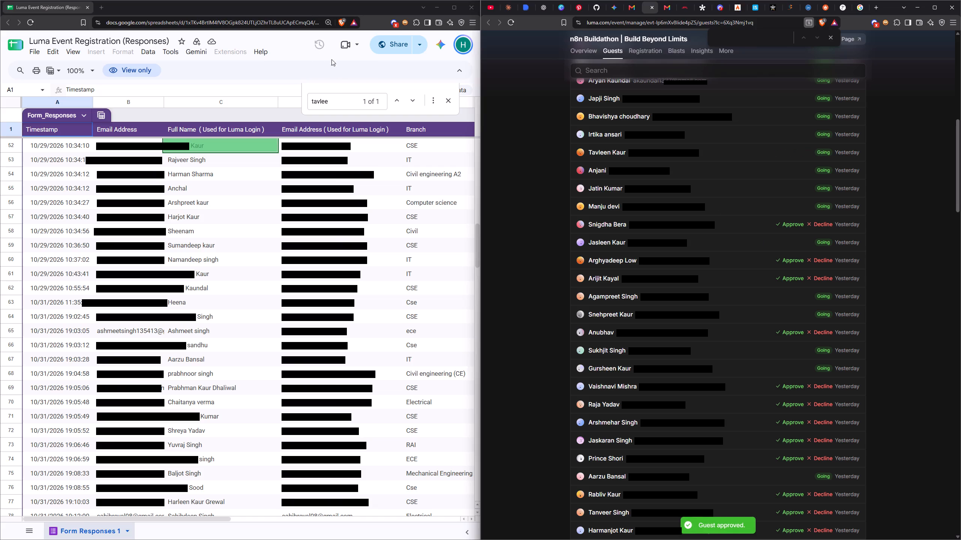
# Search the form responses for the next pending Luma guest by the first name "snigdha".
pyautogui.click(344, 95)
pyautogui.press('BackSpace')
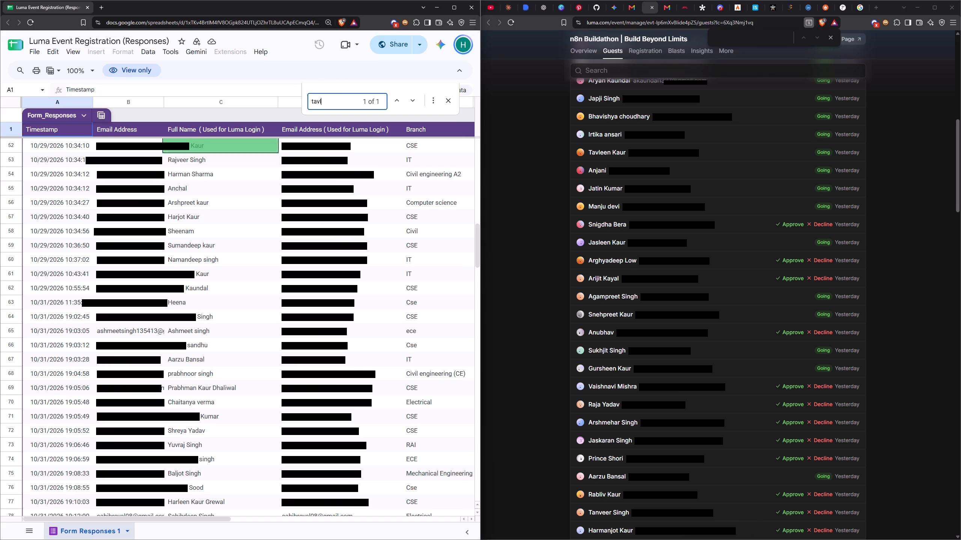
pyautogui.press('BackSpace')
pyautogui.press('BackSpace')
pyautogui.press('BackSpace')
pyautogui.press('BackSpace')
pyautogui.press('BackSpace')
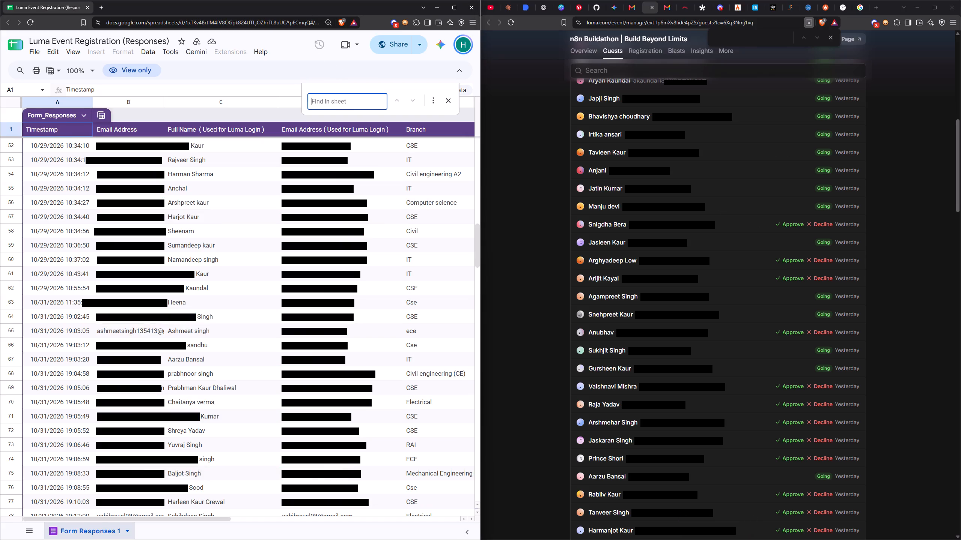
pyautogui.press('s')
pyautogui.press('n')
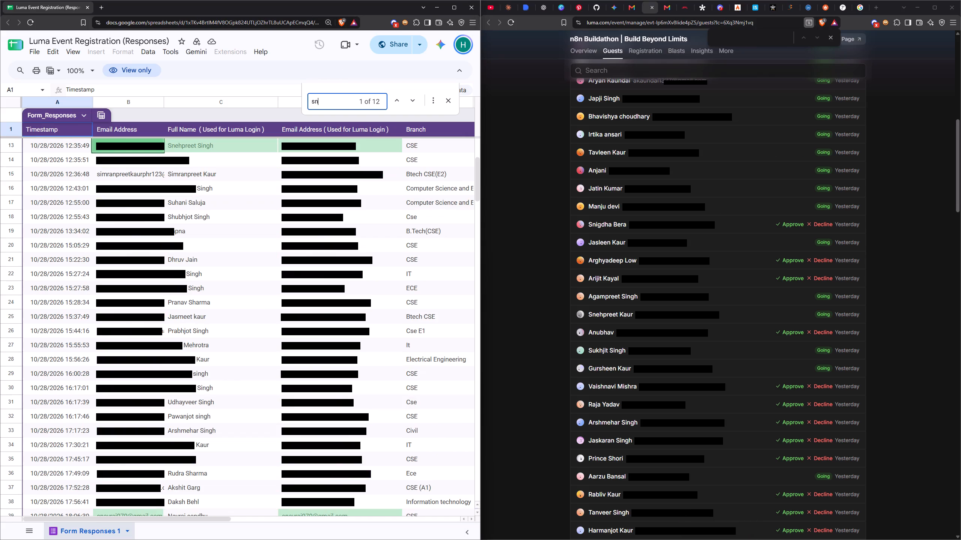
pyautogui.press('i')
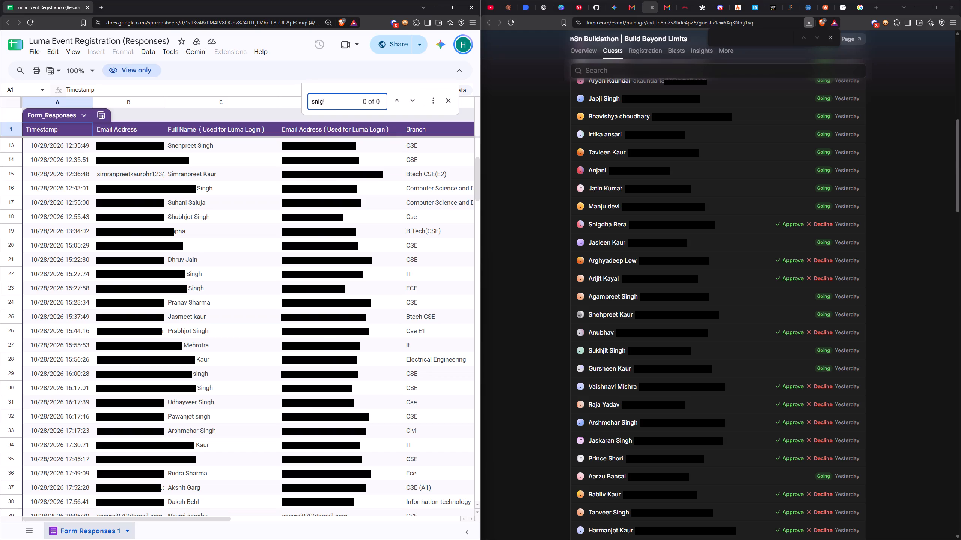
pyautogui.press('g')
pyautogui.write('dha')
# Search the form responses for another pending Luma guest by the partial surname "kaya".
pyautogui.press('BackSpace')
pyautogui.press('BackSpace')
pyautogui.press('BackSpace')
pyautogui.press('BackSpace')
pyautogui.press('BackSpace')
pyautogui.press('BackSpace')
pyautogui.press('BackSpace')
pyautogui.press('BackSpace')
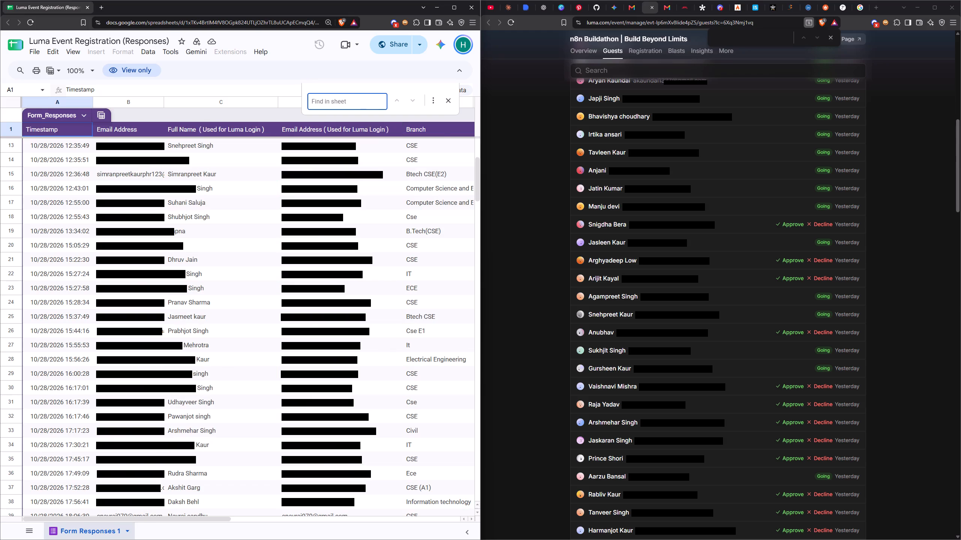
pyautogui.write('kaya')
# Search the form responses for "anu" and approve the pending Luma guest who matches row 99.
pyautogui.press('BackSpace')
pyautogui.press('BackSpace')
pyautogui.press('BackSpace')
pyautogui.press('BackSpace')
pyautogui.press('BackSpace')
pyautogui.press('BackSpace')
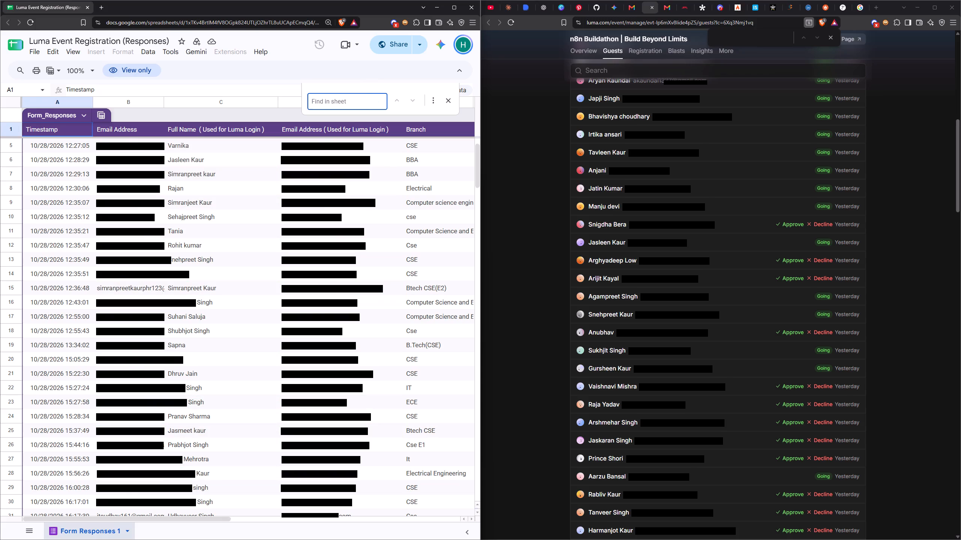
pyautogui.write('an')
pyautogui.press('u')
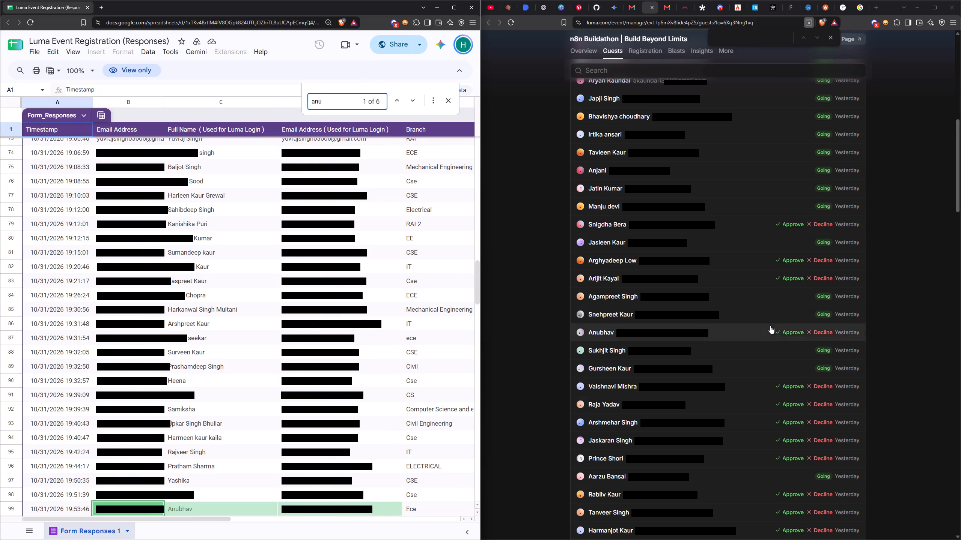
pyautogui.click(796, 334)
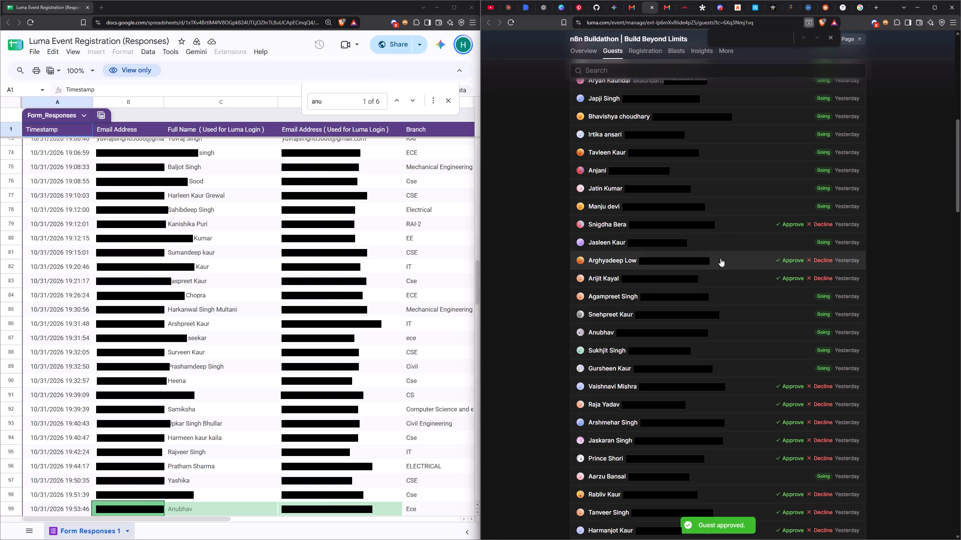
# Search the form responses for the next pending Luma guest by the partial first name "vaishn" and by the partial surname.
pyautogui.scroll(-5, 720, 258)
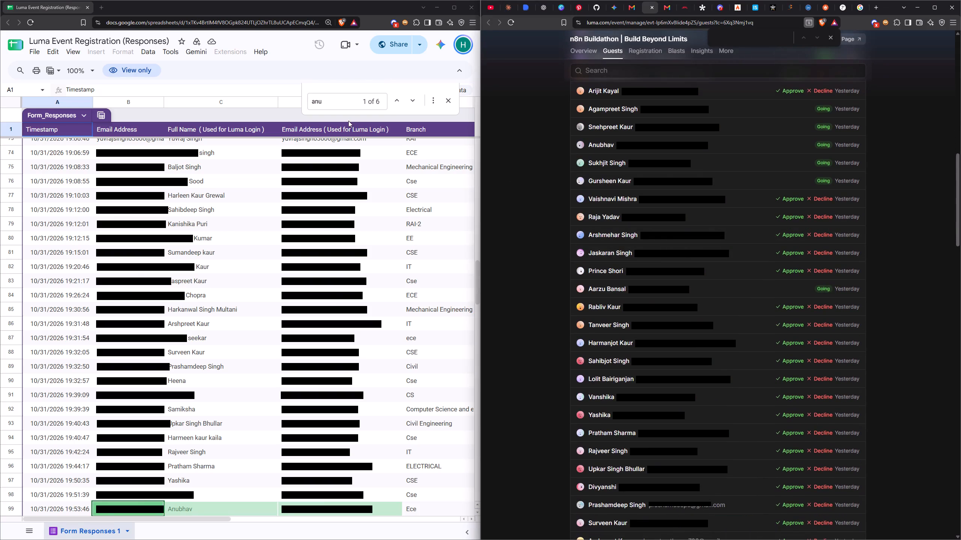
pyautogui.moveTo(335, 100); pyautogui.dragTo(275, 104)
pyautogui.write('vaishn')
pyautogui.press('BackSpace')
pyautogui.press('BackSpace')
pyautogui.press('BackSpace')
pyautogui.press('BackSpace')
pyautogui.press('BackSpace')
pyautogui.press('BackSpace')
pyautogui.press('BackSpace')
pyautogui.press('BackSpace')
pyautogui.press('BackSpace')
pyautogui.press('BackSpace')
pyautogui.press('BackSpace')
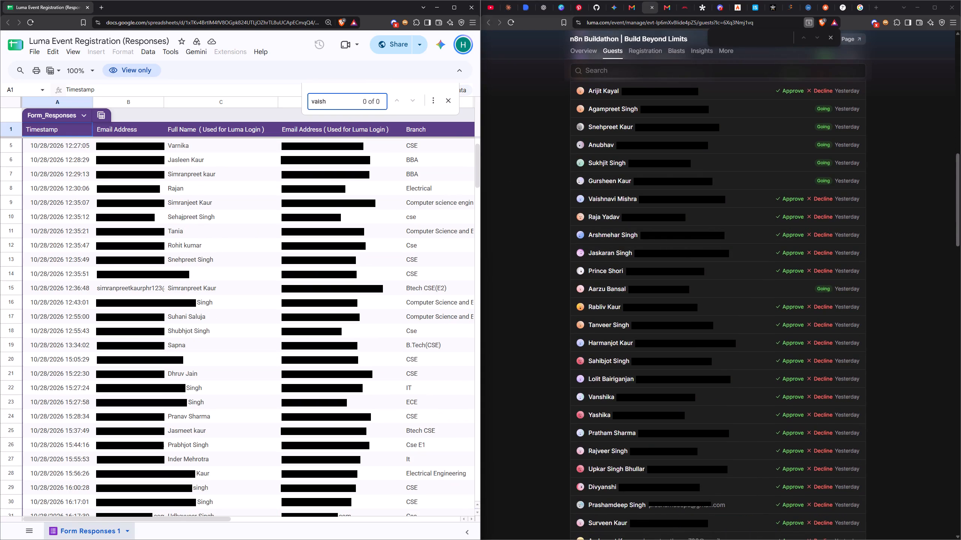
pyautogui.write('mishr')
# Search the form responses for the next pending Luma guest by the surname "yadav".
pyautogui.press('BackSpace')
pyautogui.press('BackSpace')
pyautogui.press('BackSpace')
pyautogui.press('BackSpace')
pyautogui.press('BackSpace')
pyautogui.press('BackSpace')
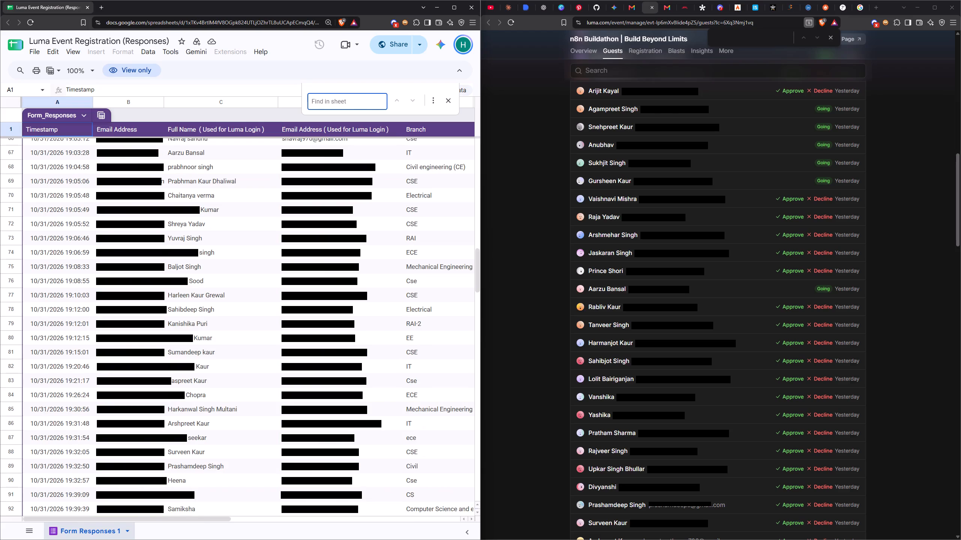
pyautogui.press('BackSpace')
pyautogui.write('yadav')
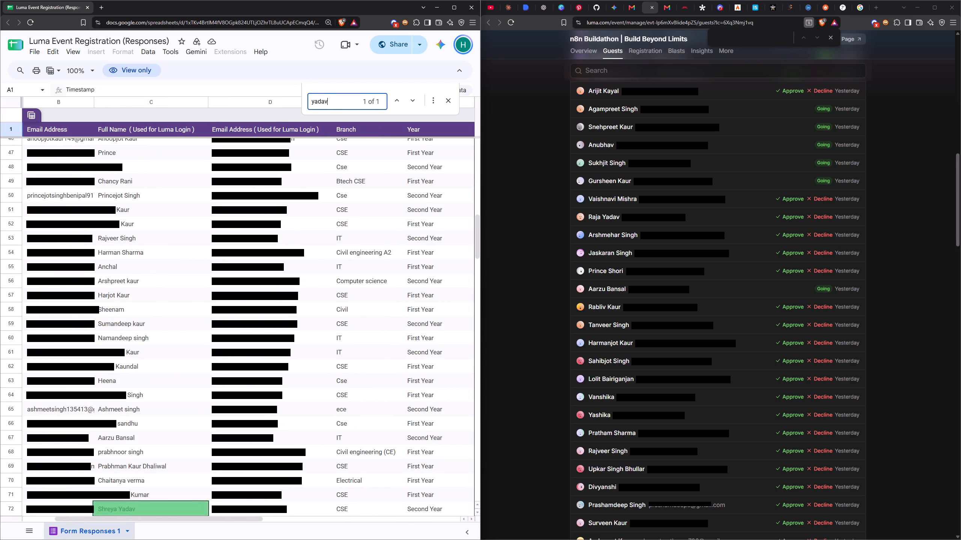
# Search the form responses for "ars" and approve the pending Luma guest who matches row 33.
pyautogui.press('BackSpace')
pyautogui.press('BackSpace')
pyautogui.press('BackSpace')
pyautogui.press('BackSpace')
pyautogui.press('BackSpace')
pyautogui.press('BackSpace')
pyautogui.press('BackSpace')
pyautogui.press('BackSpace')
pyautogui.press('BackSpace')
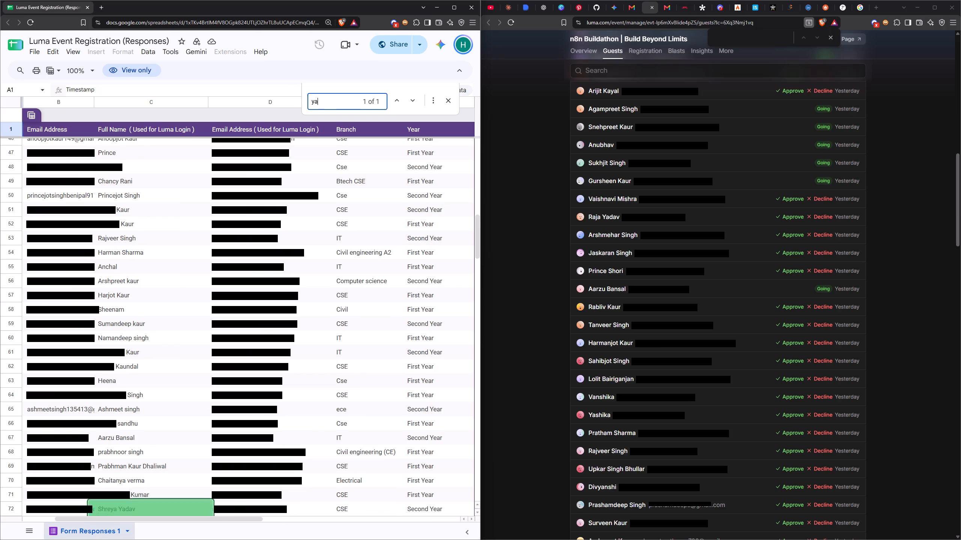
pyautogui.press('BackSpace')
pyautogui.write('ars')
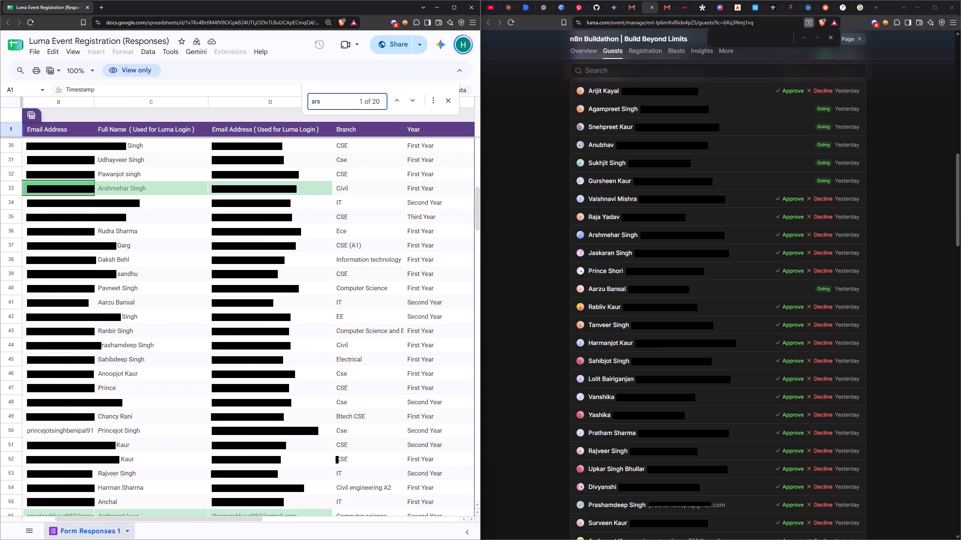
pyautogui.click(792, 238)
# Search the form responses for "jaskar" and approve the pending Luma guest who matches row 106.
pyautogui.moveTo(337, 100); pyautogui.dragTo(267, 93)
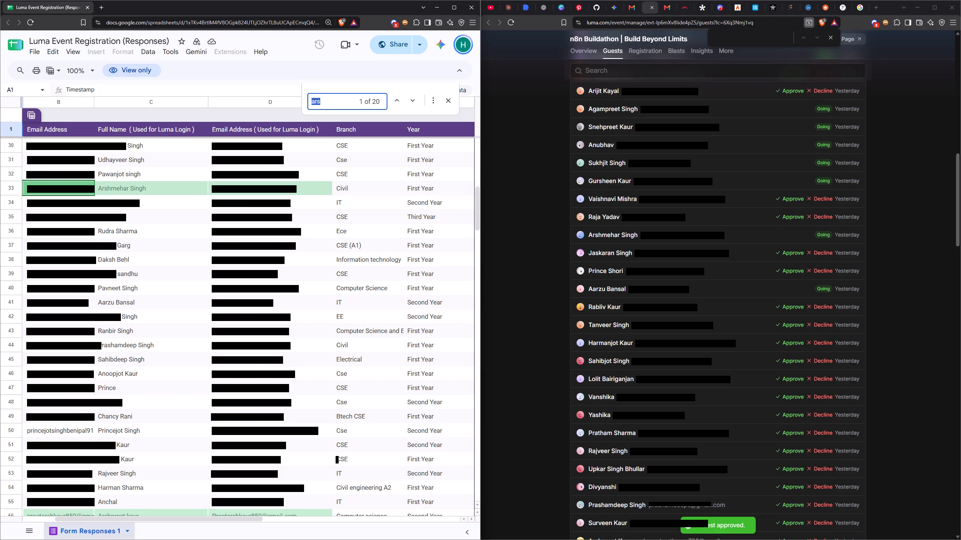
pyautogui.write('jaskar')
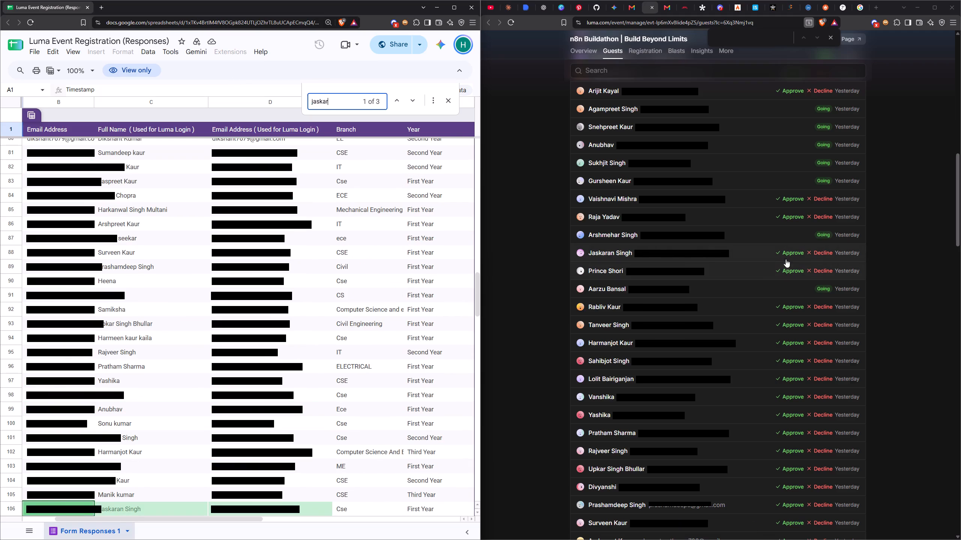
pyautogui.click(791, 251)
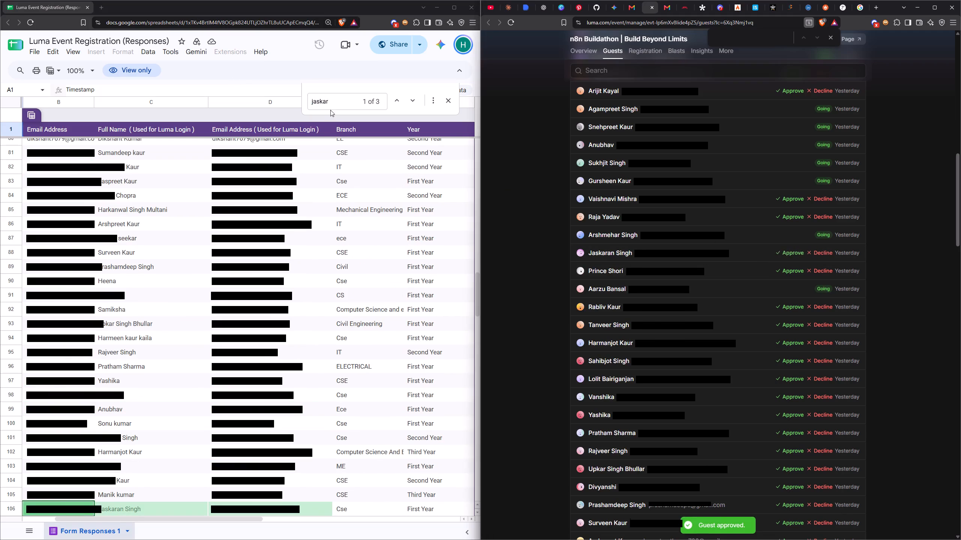
# Search the form responses for "prince" and approve the pending Luma guest whose first name matches row 47.
pyautogui.moveTo(345, 100); pyautogui.dragTo(259, 102)
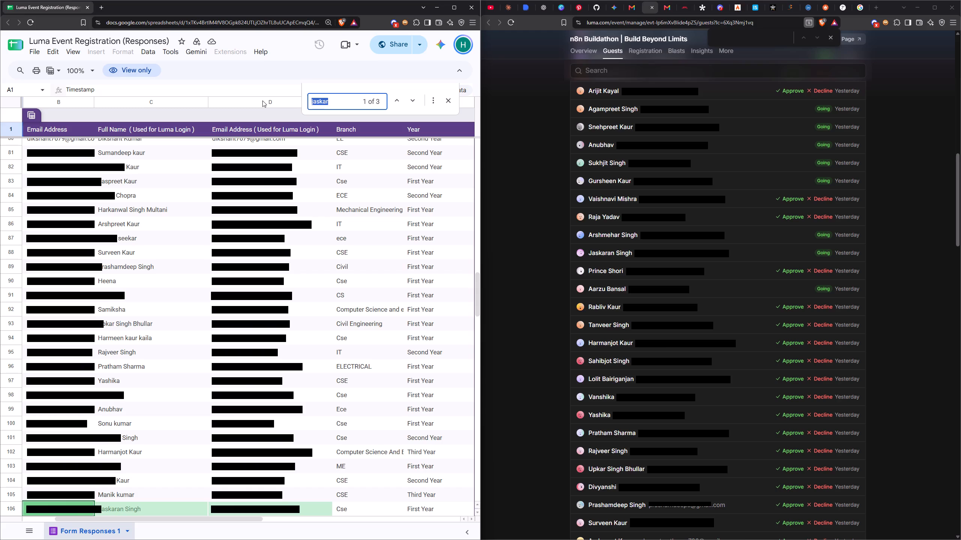
pyautogui.write('prince')
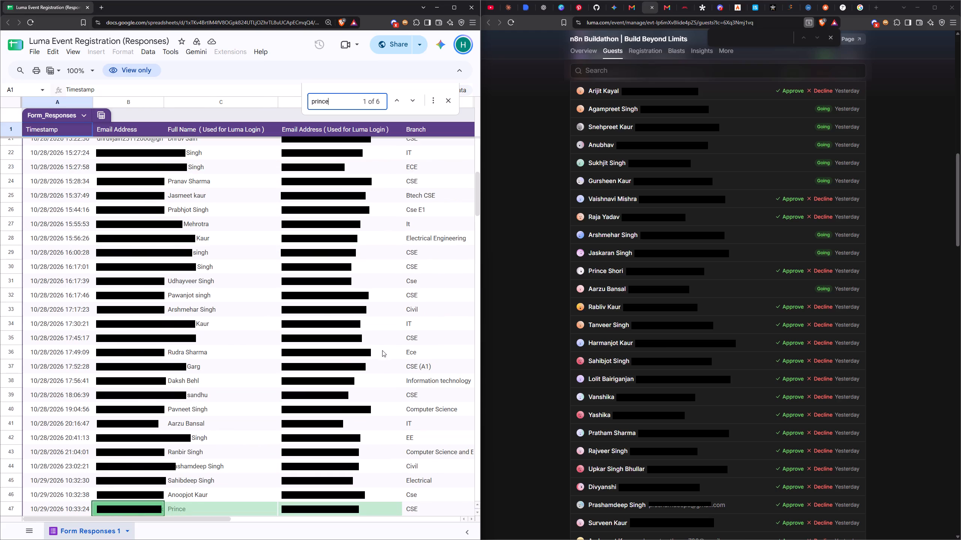
pyautogui.click(791, 272)
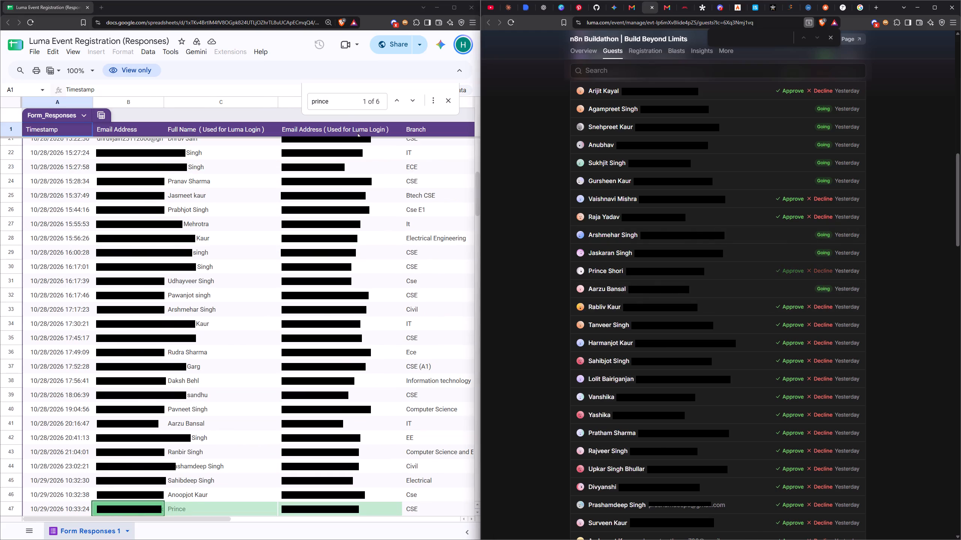
# Search the form responses for "rabli" and approve the pending Luma guest who matches row 51.
pyautogui.moveTo(341, 99); pyautogui.dragTo(221, 96)
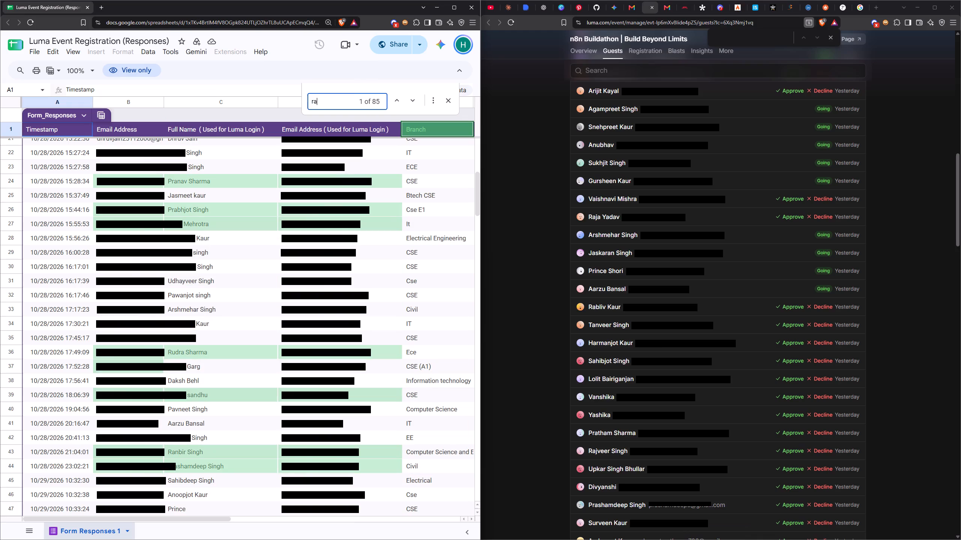
pyautogui.write('BI')
pyautogui.press('BackSpace')
pyautogui.press('BackSpace')
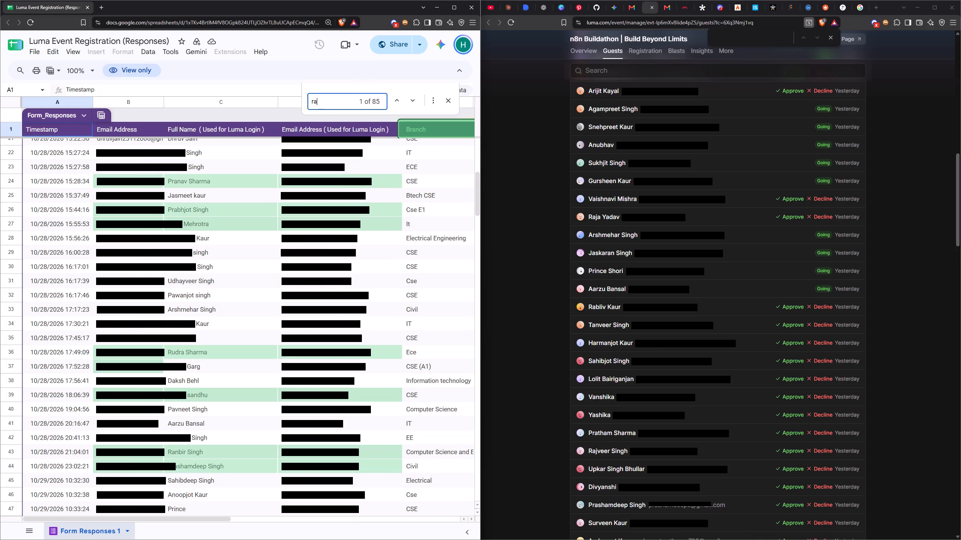
pyautogui.write('biv')
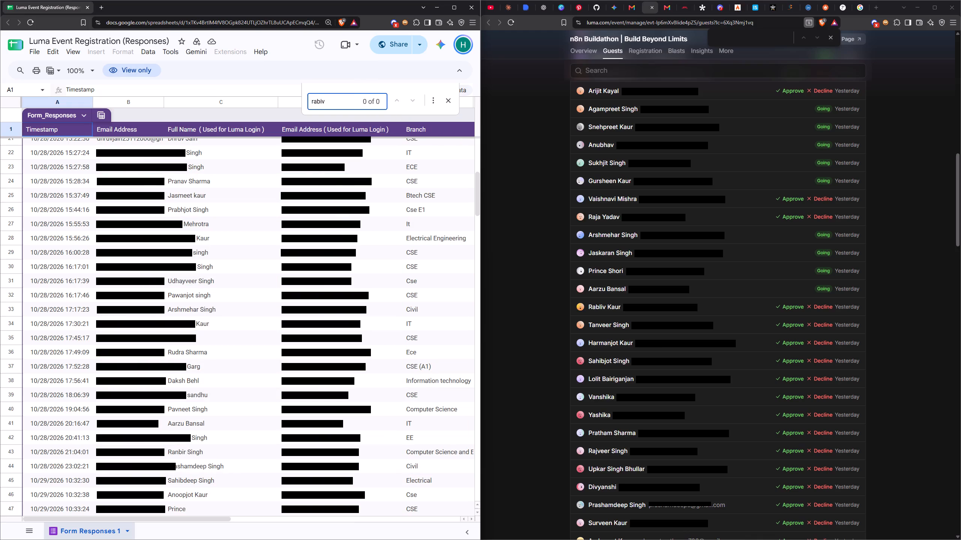
pyautogui.press('BackSpace')
pyautogui.press('BackSpace')
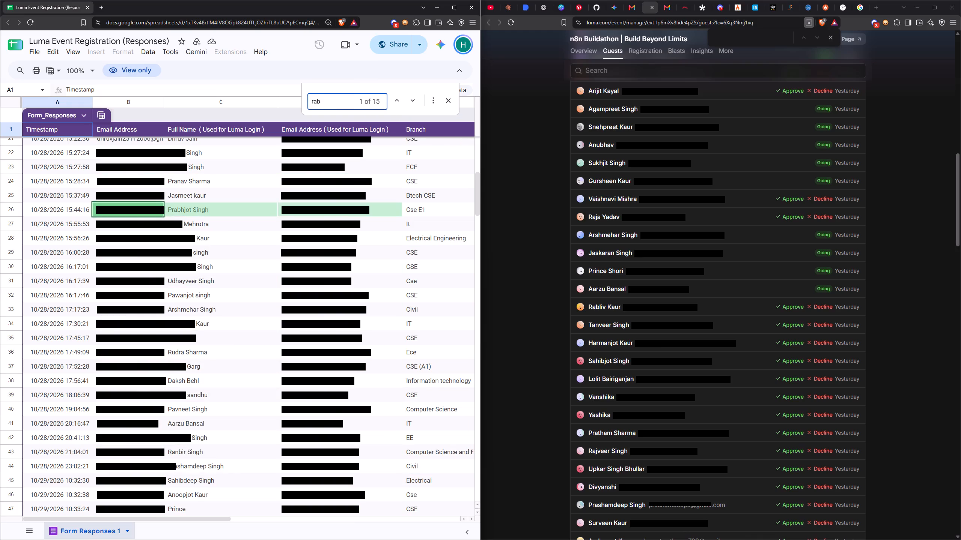
pyautogui.write('li')
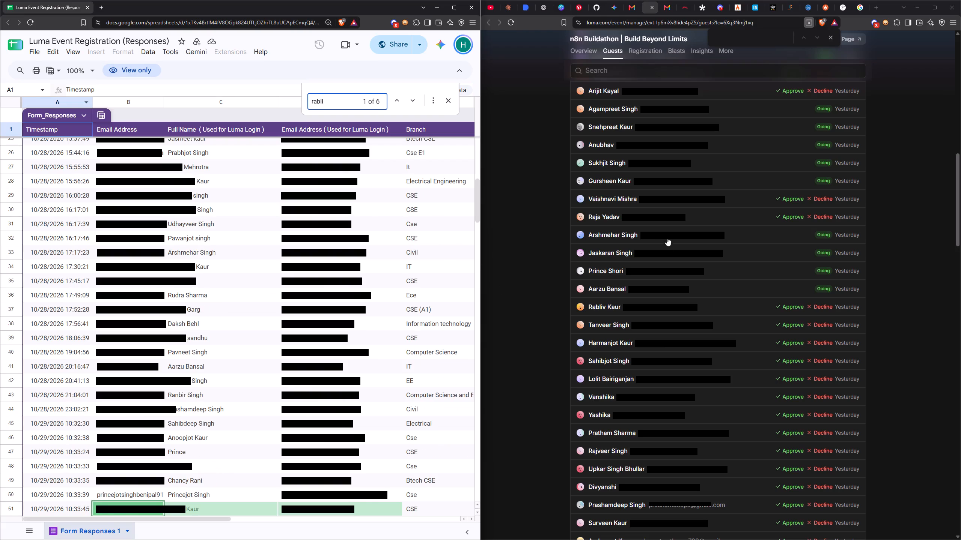
pyautogui.click(785, 310)
# Search the form responses for "tanveer" and approve the pending Luma guest whose first name matches row 103.
pyautogui.moveTo(336, 99); pyautogui.dragTo(316, 99)
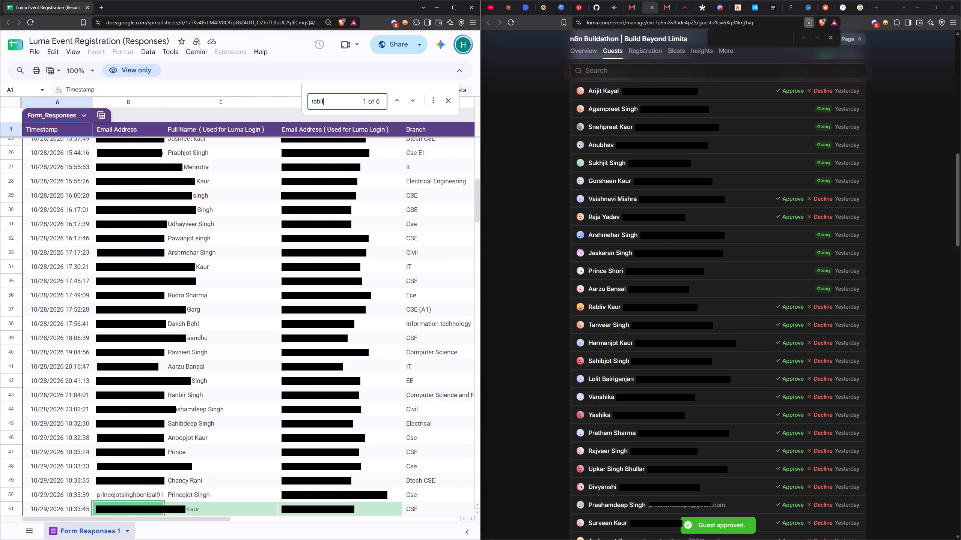
pyautogui.moveTo(316, 99); pyautogui.dragTo(254, 96)
pyautogui.write('tanveer')
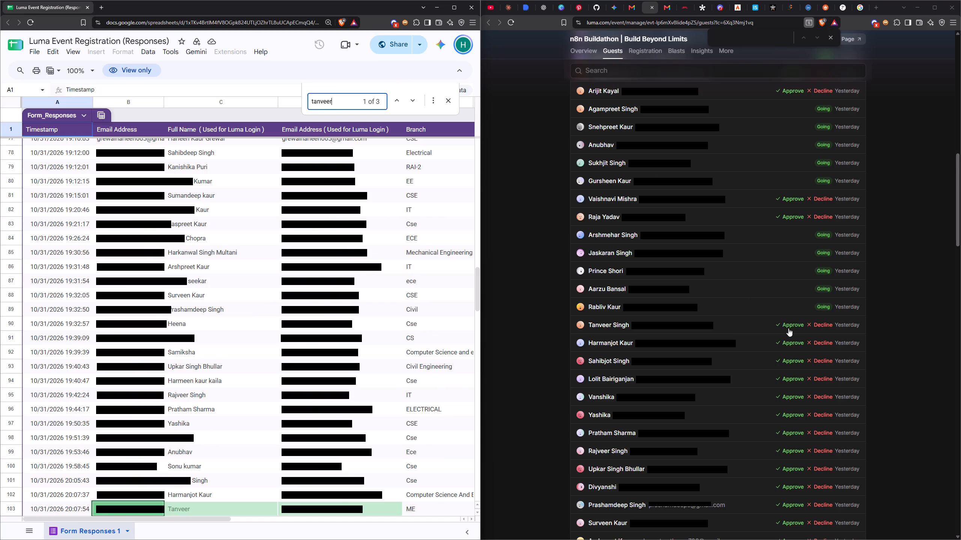
pyautogui.click(791, 328)
pyautogui.moveTo(357, 99); pyautogui.dragTo(151, 85)
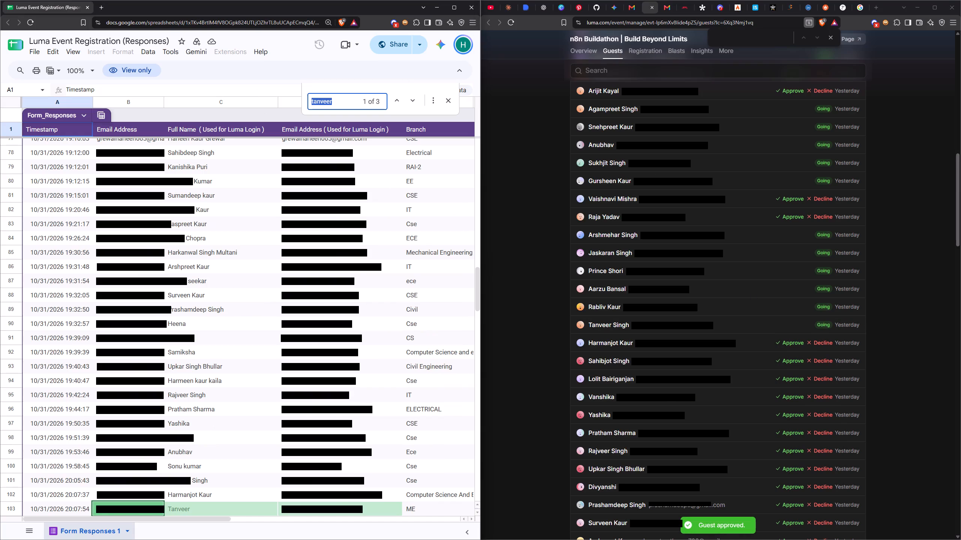
pyautogui.write('harman')
pyautogui.press('j')
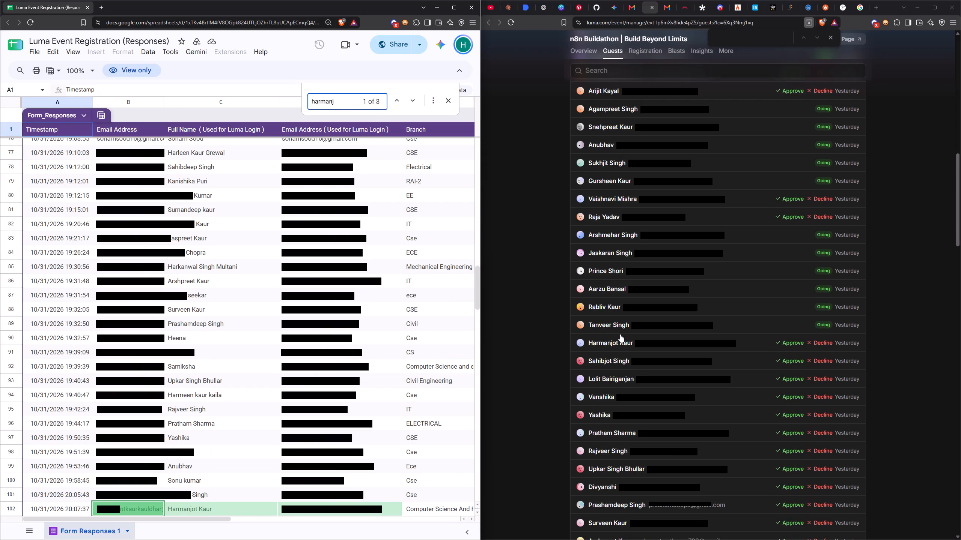
pyautogui.click(791, 345)
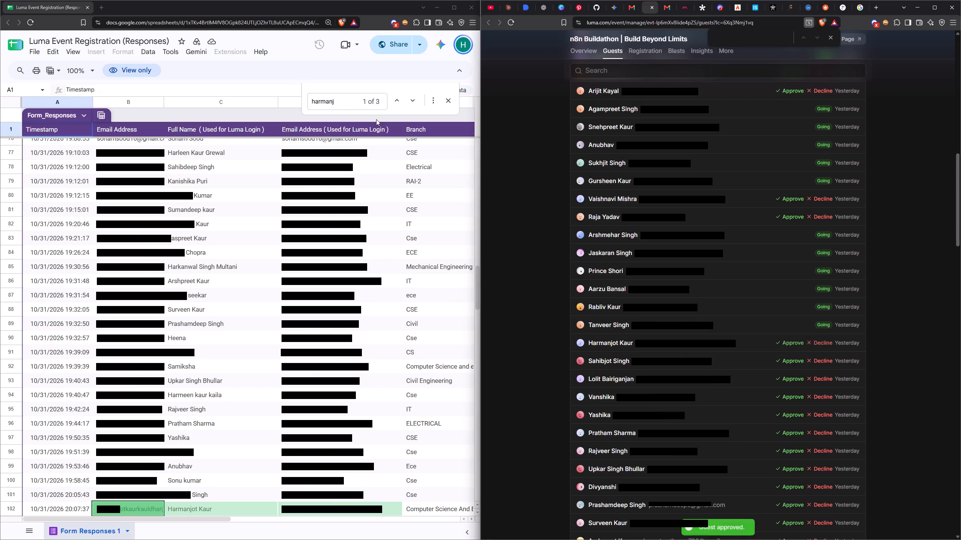
# Search the form responses for "sahibjo" and approve the pending Luma guest who matches row 101.
pyautogui.moveTo(345, 102); pyautogui.dragTo(190, 94)
pyautogui.write('sahi')
pyautogui.write('bjo')
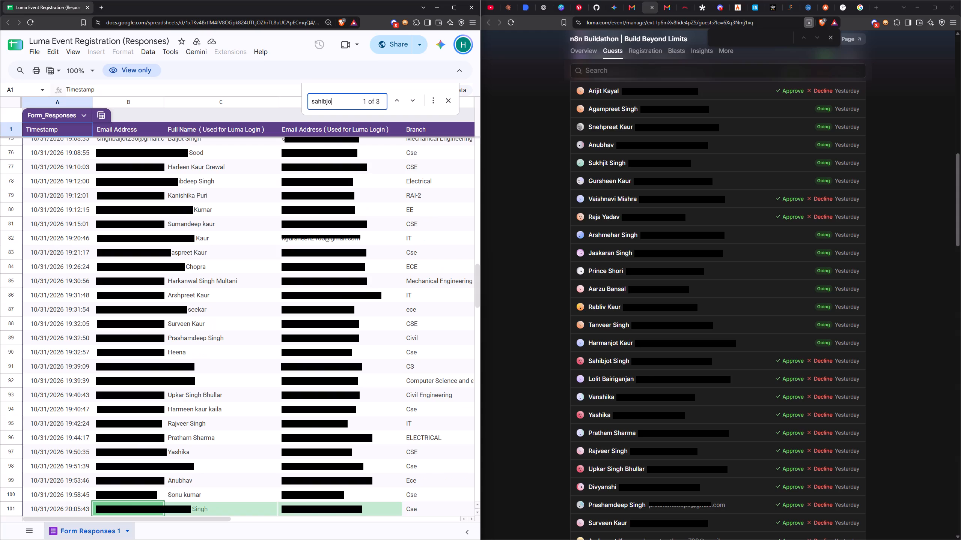
pyautogui.click(783, 360)
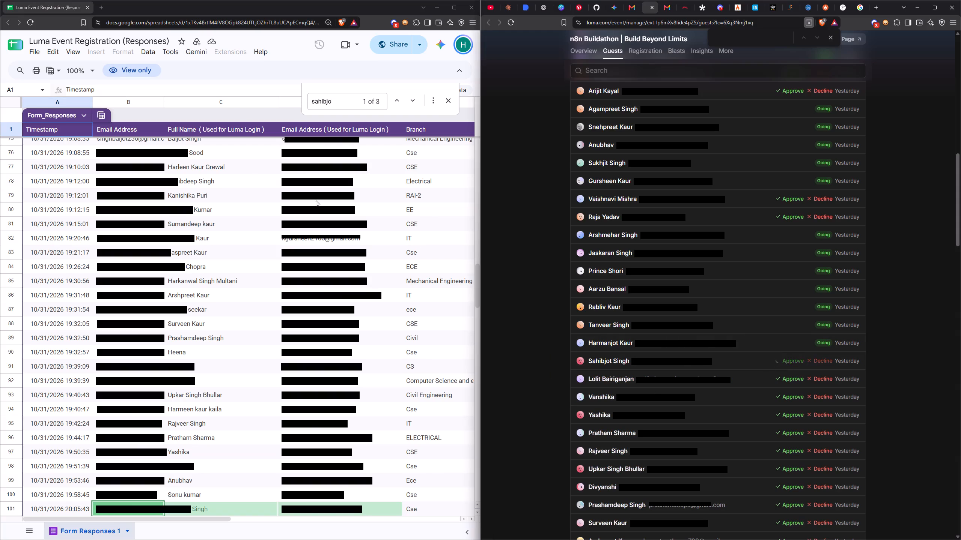
# Search the form responses for "lolit" and the shorter "lol" to look up the next pending Luma guest.
pyautogui.moveTo(337, 100); pyautogui.dragTo(257, 96)
pyautogui.write('loliot')
pyautogui.press('BackSpace')
pyautogui.press('BackSpace')
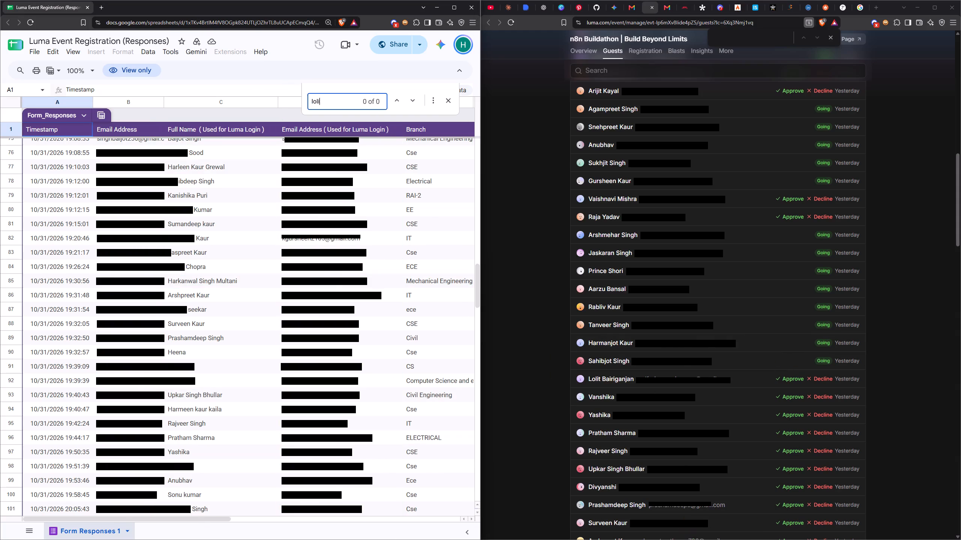
pyautogui.press('BackSpace')
pyautogui.press('t')
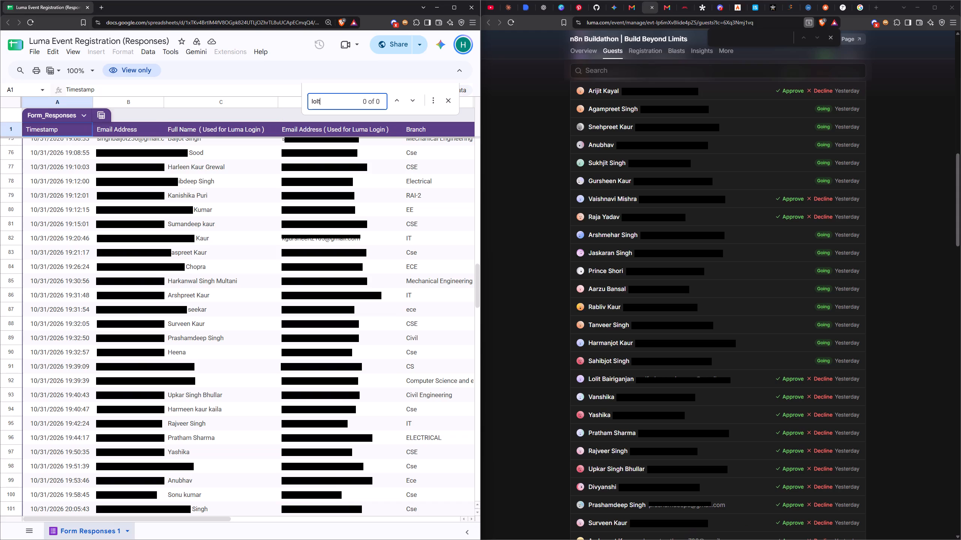
pyautogui.press('BackSpace')
pyautogui.write('it')
pyautogui.press('BackSpace')
pyautogui.press('BackSpace')
# Search the form responses for "vanshika" and approve the pending Luma guest who matches row 98.
pyautogui.press('BackSpace')
pyautogui.press('BackSpace')
pyautogui.press('BackSpace')
pyautogui.press('BackSpace')
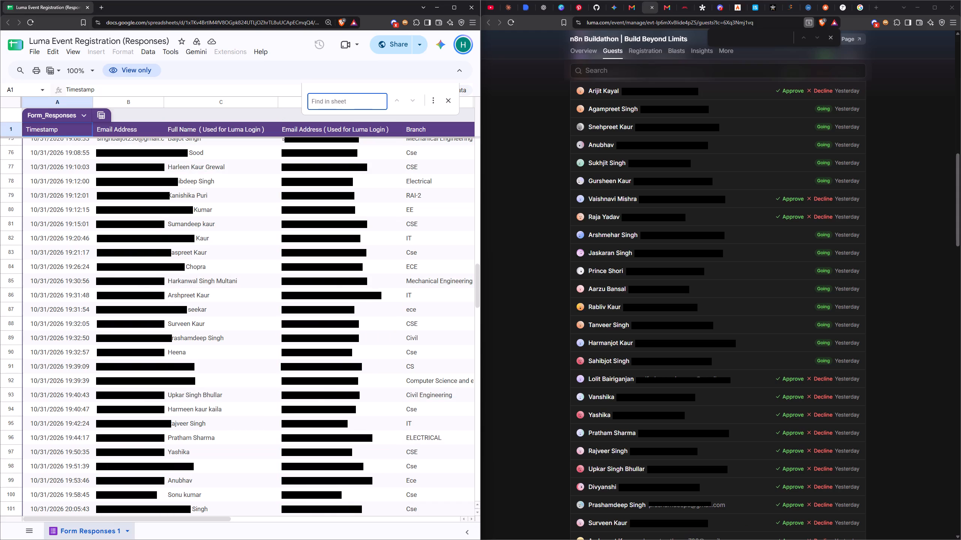
pyautogui.write('vanshika')
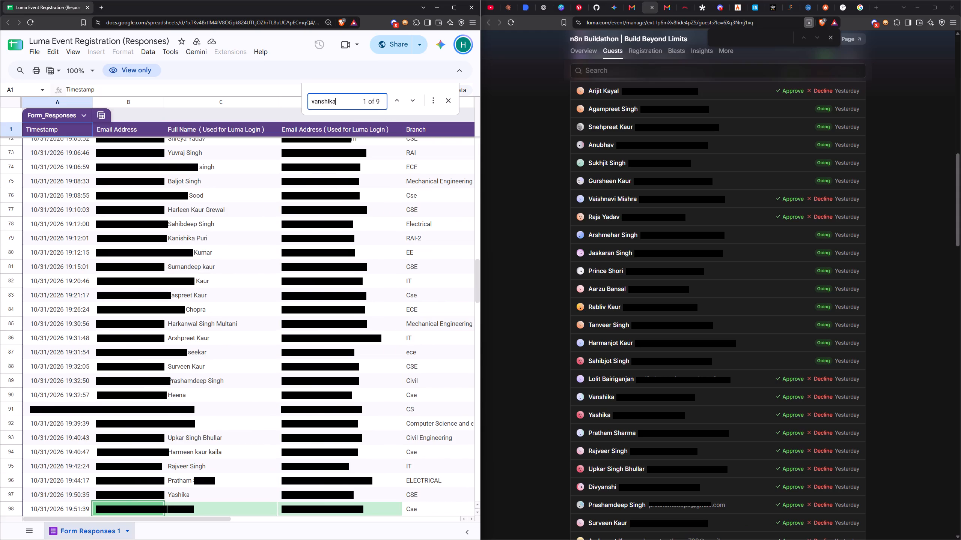
pyautogui.click(788, 393)
# Search the form responses for "yashi" and approve the pending Luma guest who matches row 97.
pyautogui.scroll(-4, 616, 346)
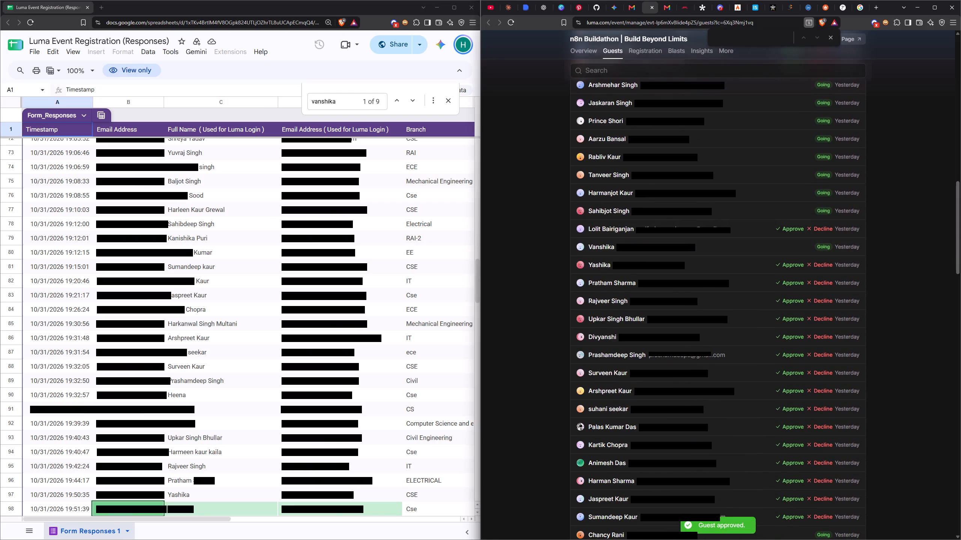
pyautogui.moveTo(335, 97); pyautogui.dragTo(214, 97)
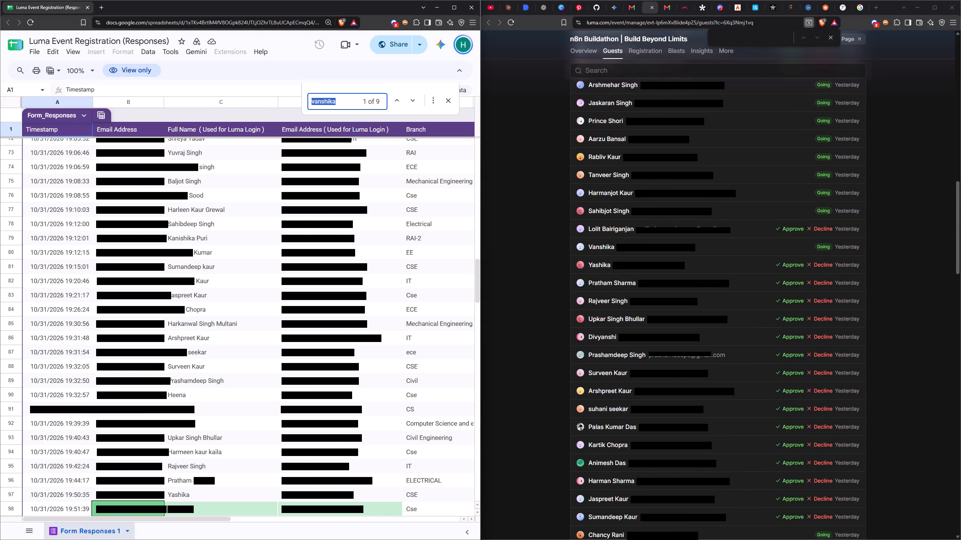
pyautogui.write('yashi')
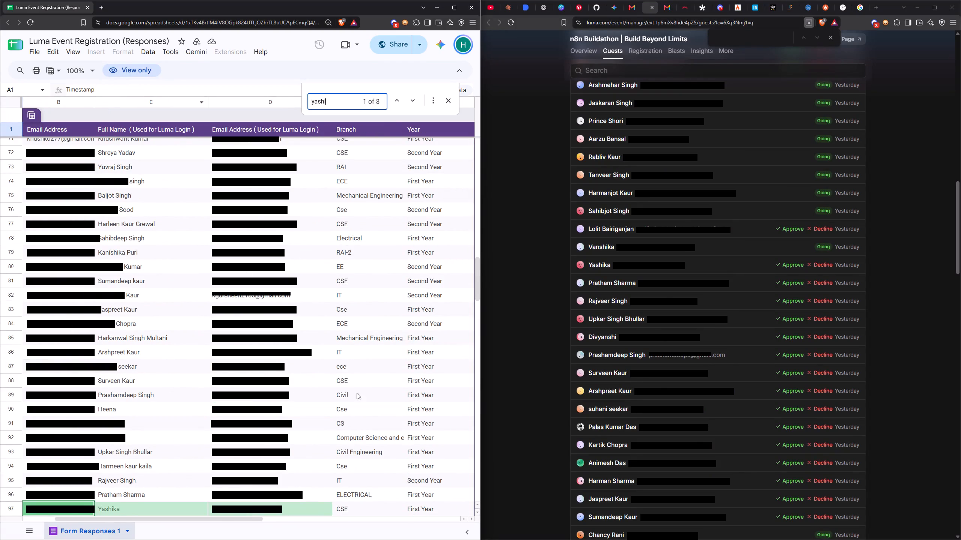
pyautogui.click(796, 264)
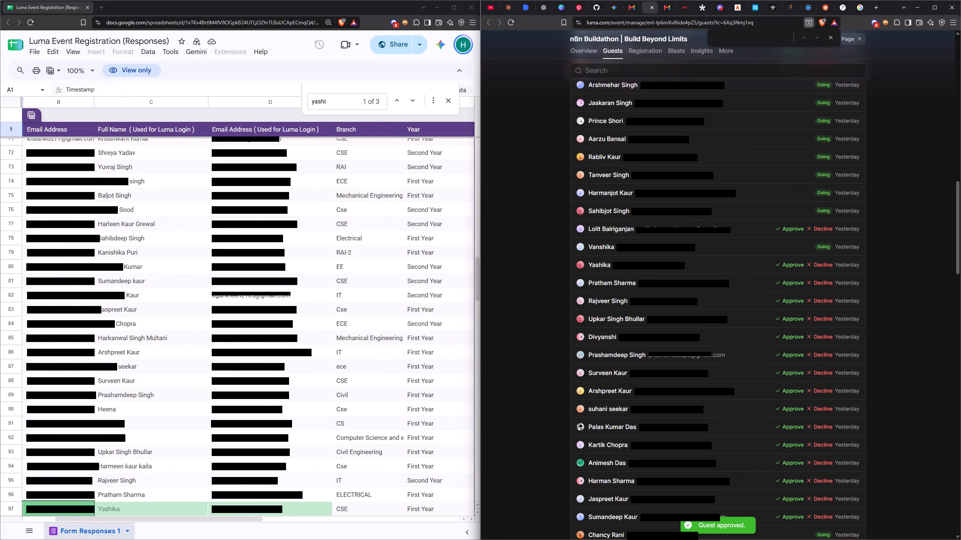
# Search the form responses for "prath" and approve the pending Luma guest who matches row 96.
pyautogui.moveTo(341, 100); pyautogui.dragTo(209, 90)
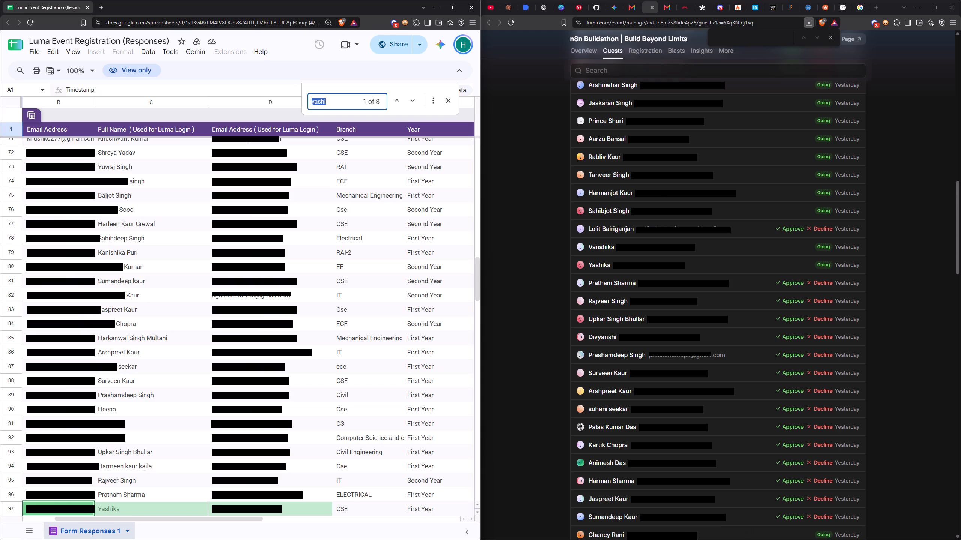
pyautogui.write('pras')
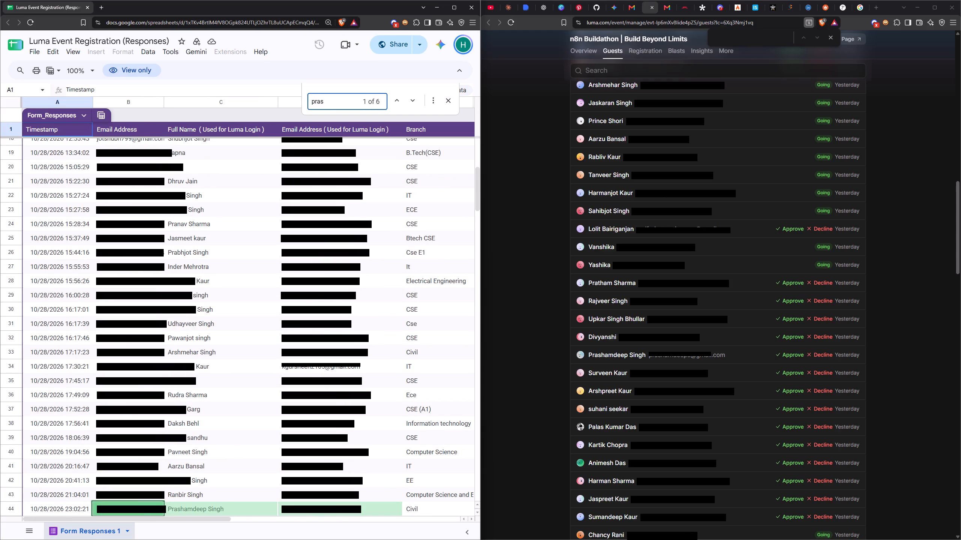
pyautogui.press('t')
pyautogui.press('BackSpace')
pyautogui.press('BackSpace')
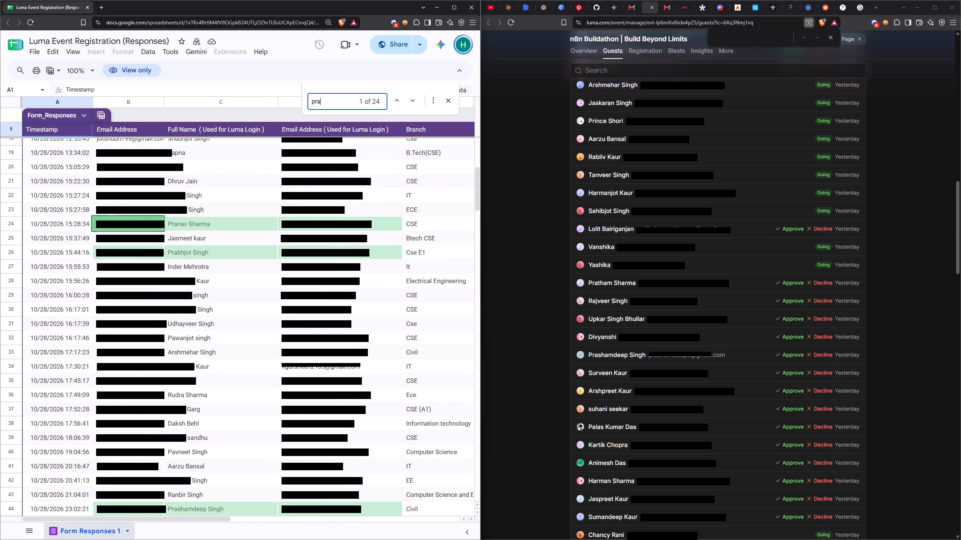
pyautogui.press('a')
pyautogui.press('BackSpace')
pyautogui.write('th')
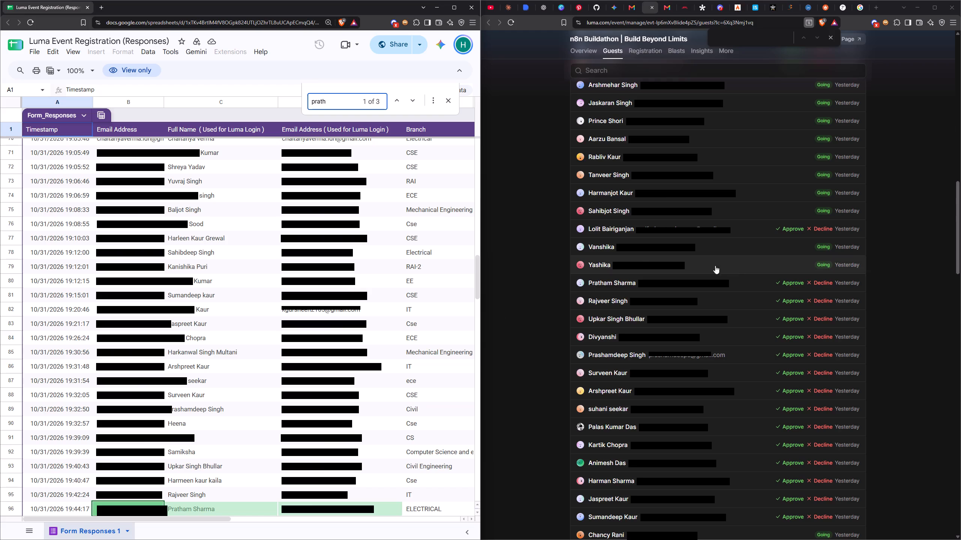
pyautogui.click(785, 285)
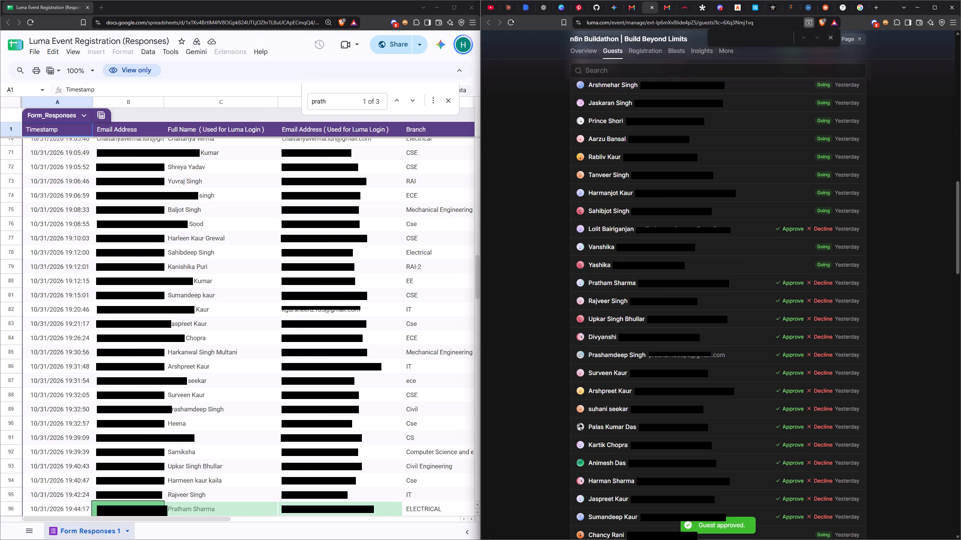
# Search the form responses for "rajvee" and approve the pending Luma guest who matches row 53.
pyautogui.moveTo(347, 98); pyautogui.dragTo(214, 88)
pyautogui.write('rajb')
pyautogui.press('BackSpace')
pyautogui.write('vee')
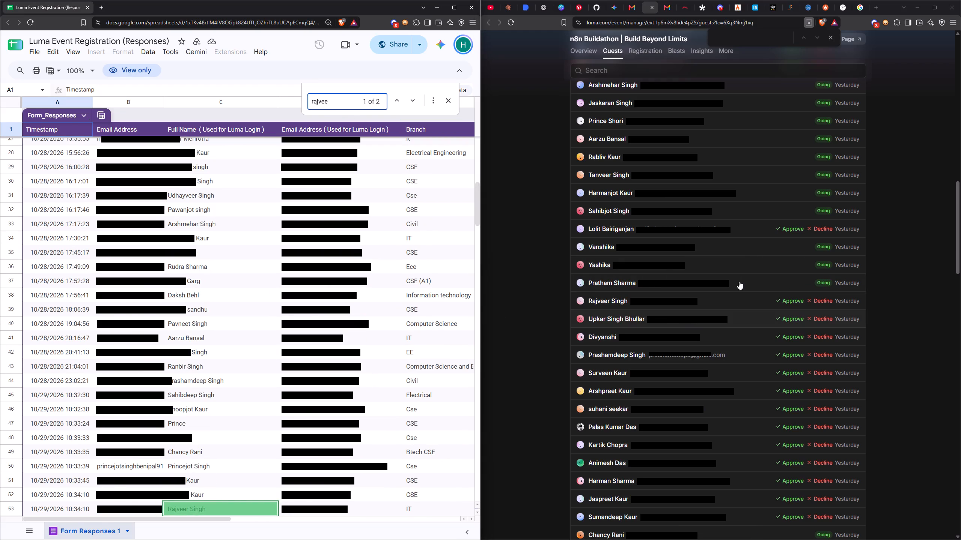
pyautogui.click(788, 299)
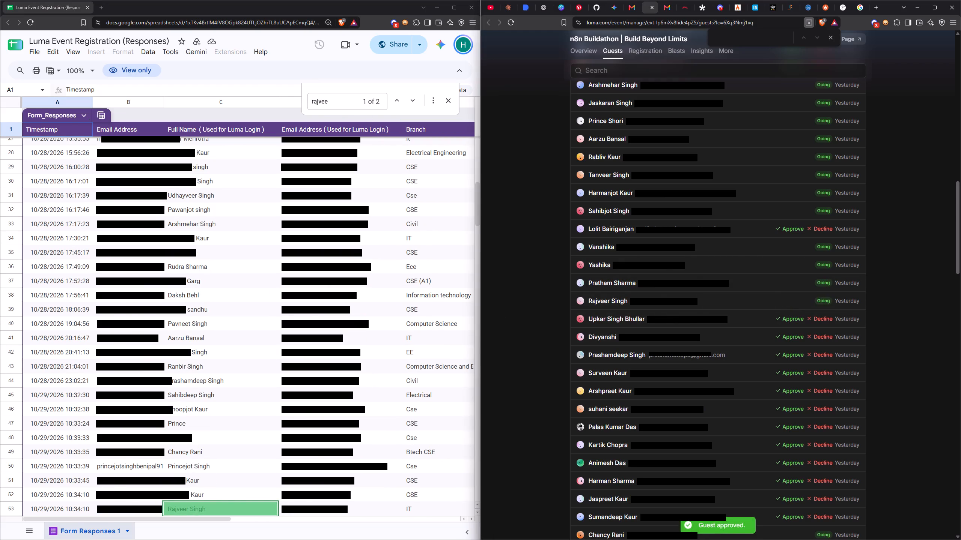
# Search the form responses for "upkar" and approve the pending Luma guest who matches row 93.
pyautogui.moveTo(330, 98); pyautogui.dragTo(217, 109)
pyautogui.write('upkar')
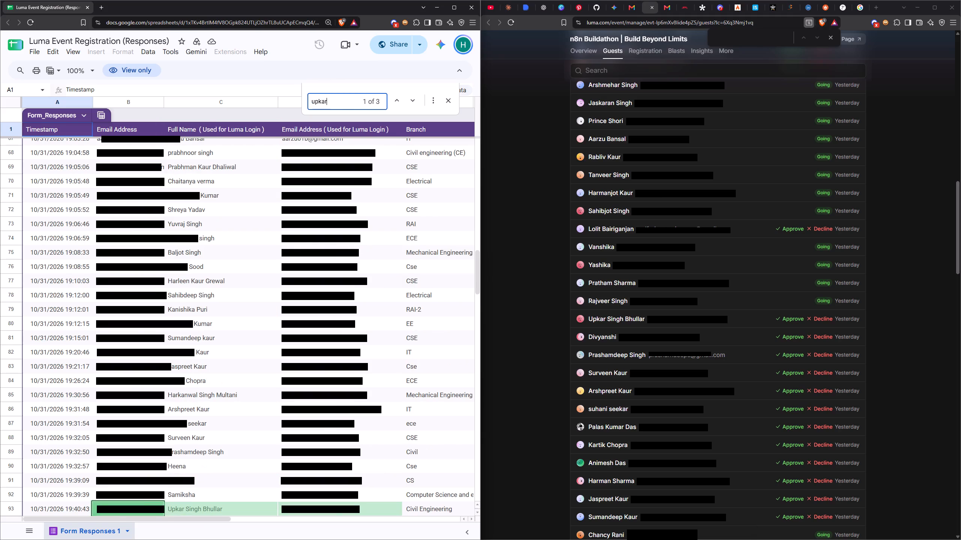
pyautogui.click(795, 317)
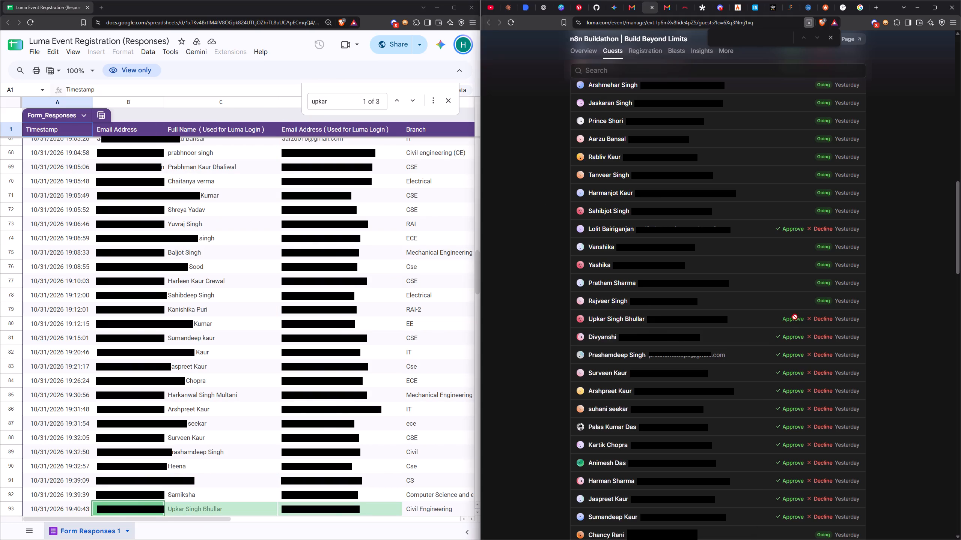
# Search the form responses for "divya" and approve the pending Luma guest who matches row 91.
pyautogui.moveTo(334, 101); pyautogui.dragTo(270, 108)
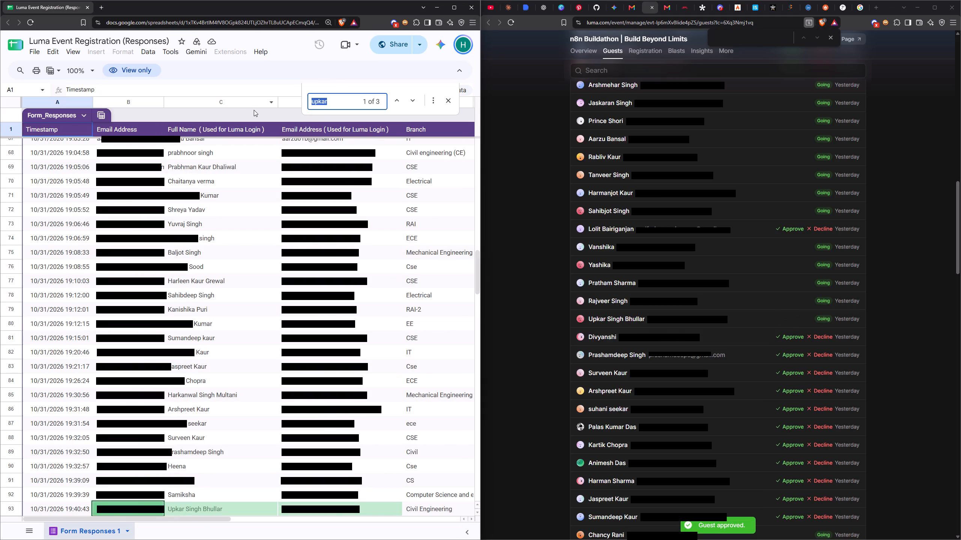
pyautogui.write('divya')
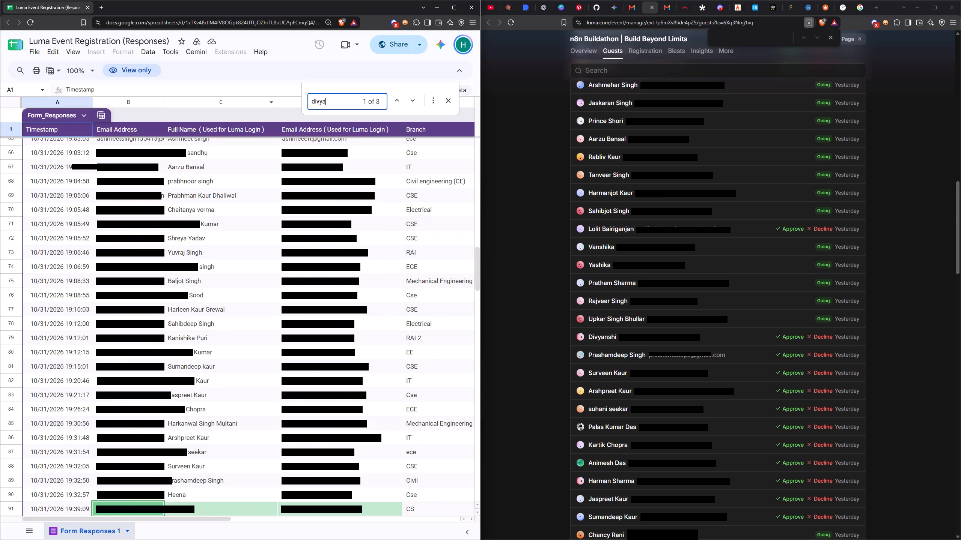
pyautogui.click(782, 337)
# Approve the pending Luma guest whose name matches row 89 of the form responses.
pyautogui.scroll(-2, 695, 361)
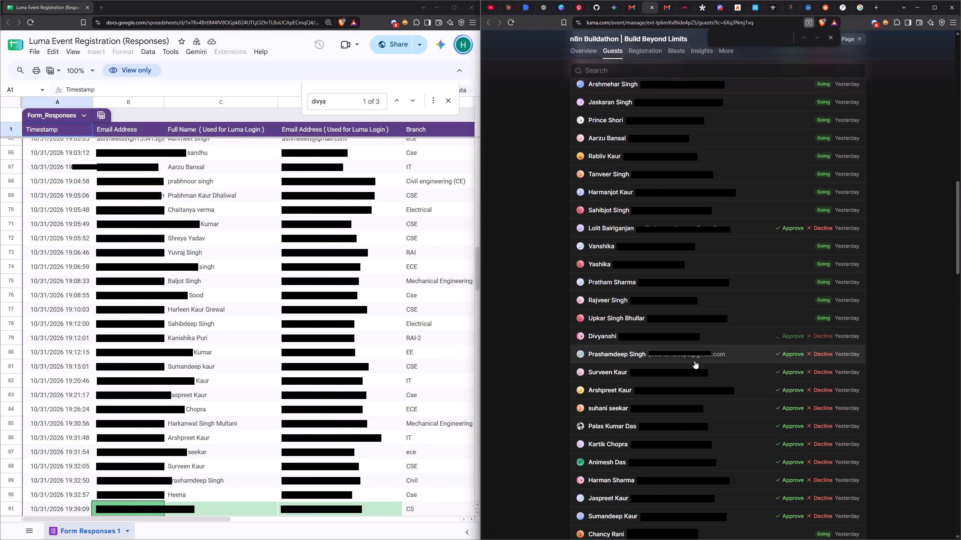
pyautogui.scroll(-2, 694, 361)
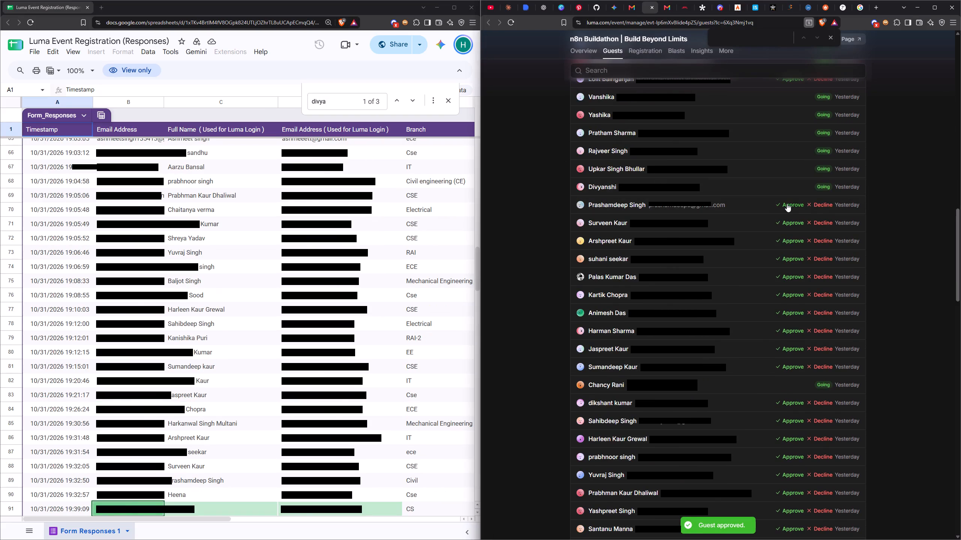
pyautogui.click(787, 204)
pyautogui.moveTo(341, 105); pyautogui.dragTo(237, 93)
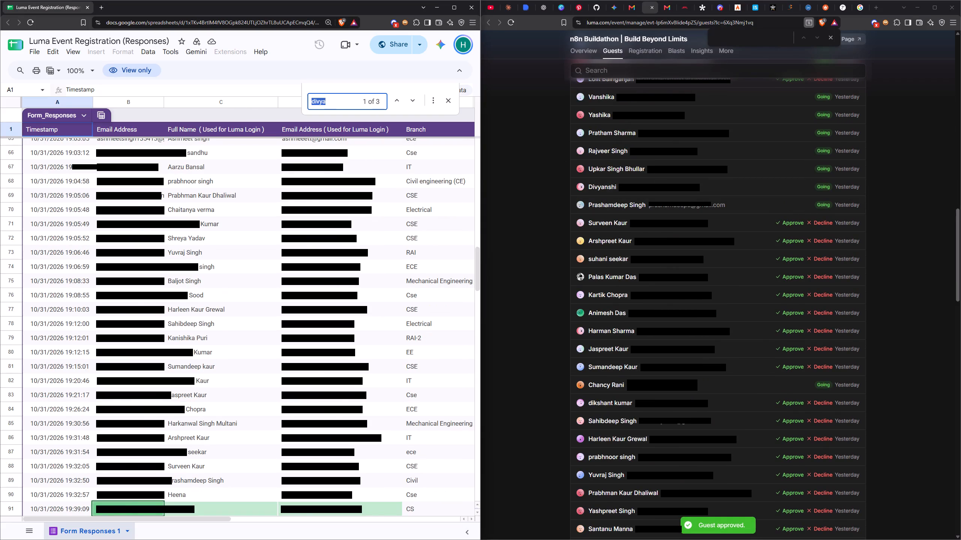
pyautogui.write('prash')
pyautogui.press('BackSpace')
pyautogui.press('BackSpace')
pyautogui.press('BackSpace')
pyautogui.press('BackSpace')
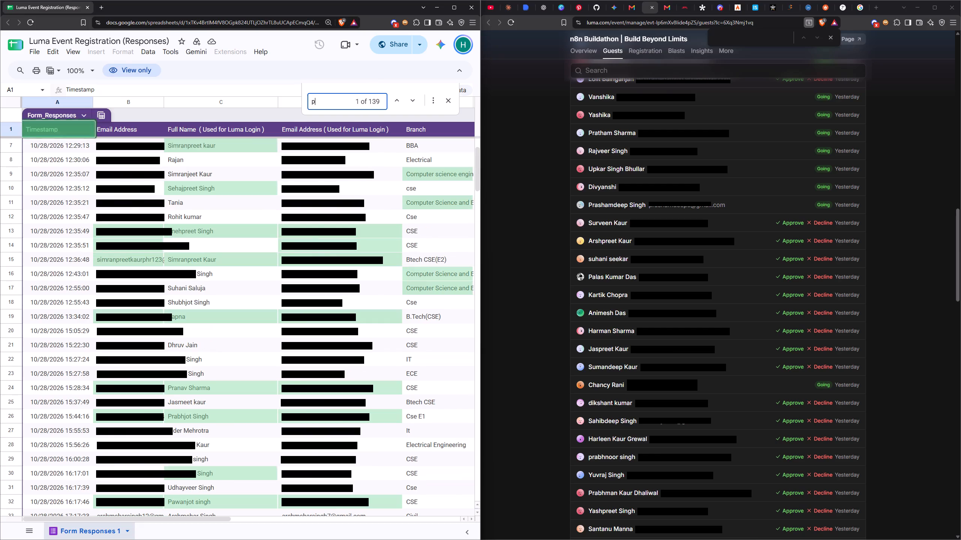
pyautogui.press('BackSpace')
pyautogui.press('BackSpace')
# Search the form responses for "surveen" and approve the pending Luma guest who matches row 88.
pyautogui.press('s')
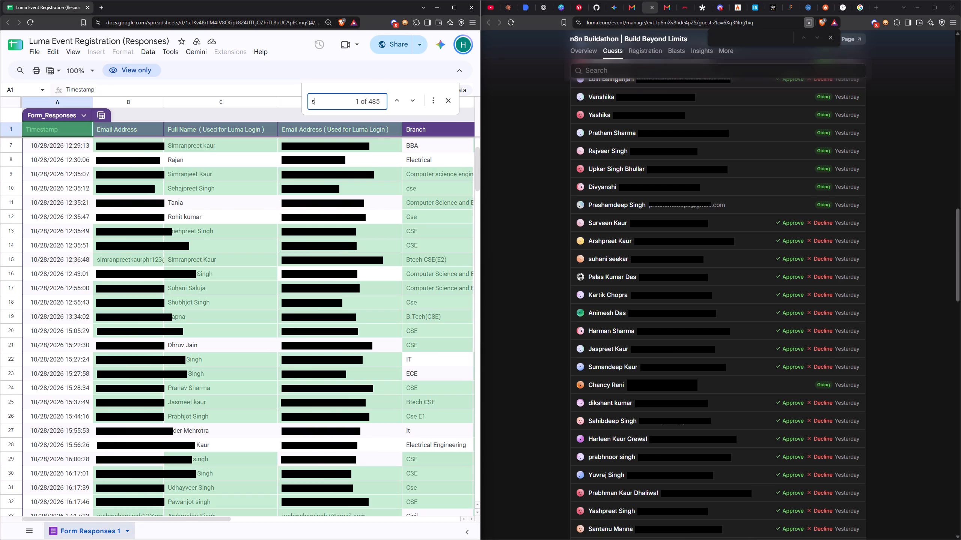
pyautogui.write('urveen')
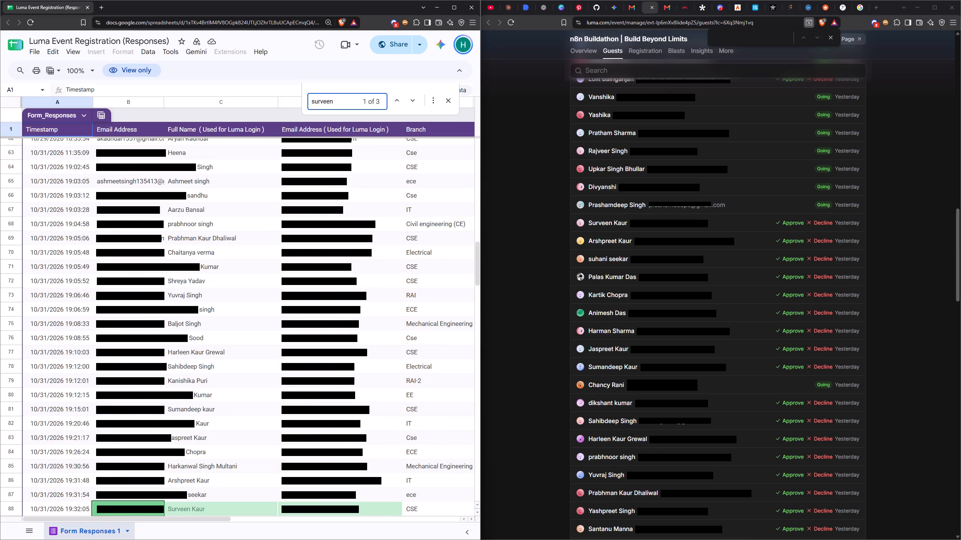
pyautogui.click(793, 219)
# Search the form responses for "arshpre", go to the last match, and approve the pending Luma guest who matches row 86.
pyautogui.moveTo(339, 104); pyautogui.dragTo(209, 100)
pyautogui.write('arshpre')
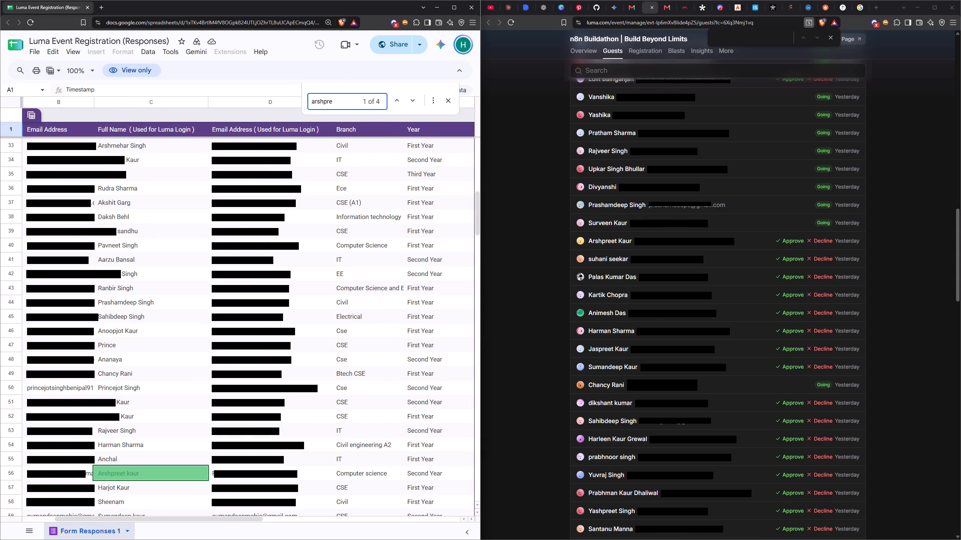
pyautogui.click(399, 102)
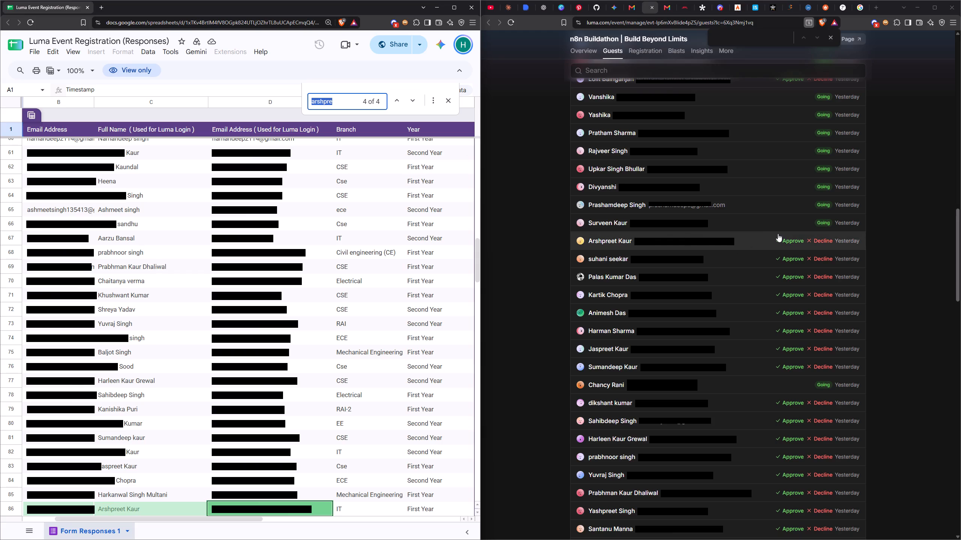
pyautogui.click(786, 237)
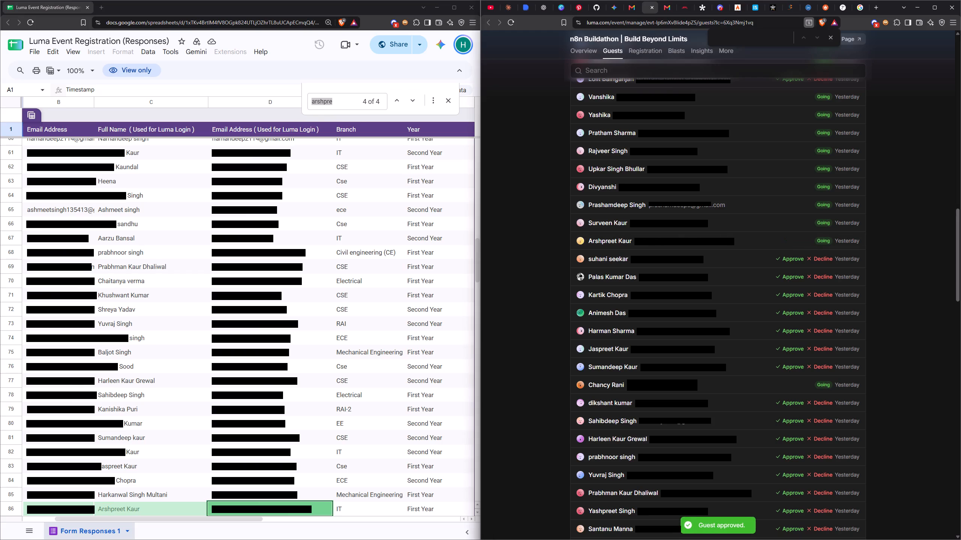
pyautogui.click(340, 105)
pyautogui.moveTo(337, 102); pyautogui.dragTo(258, 95)
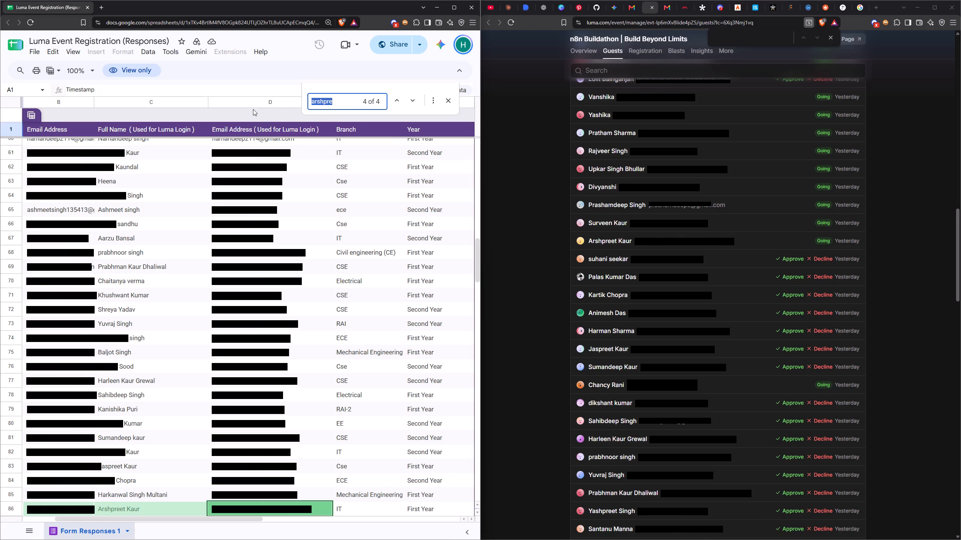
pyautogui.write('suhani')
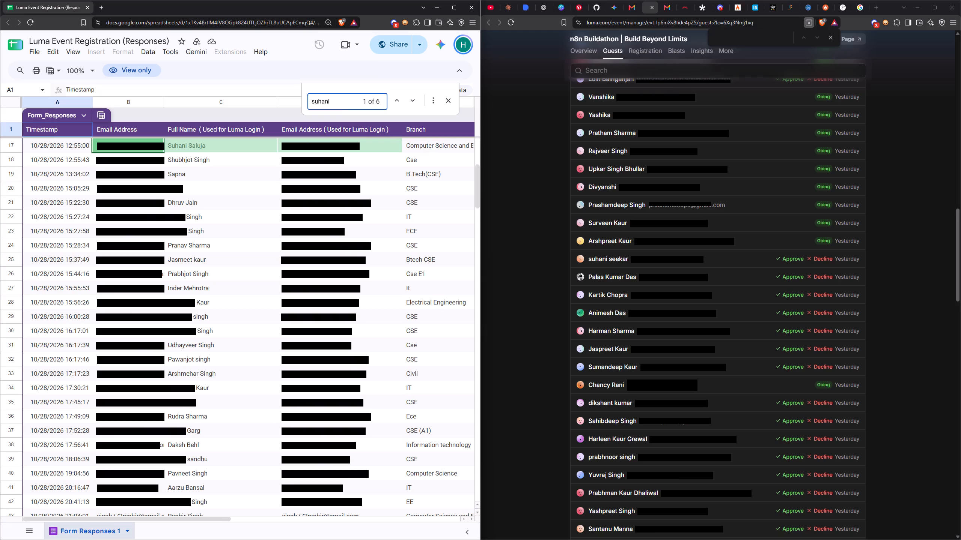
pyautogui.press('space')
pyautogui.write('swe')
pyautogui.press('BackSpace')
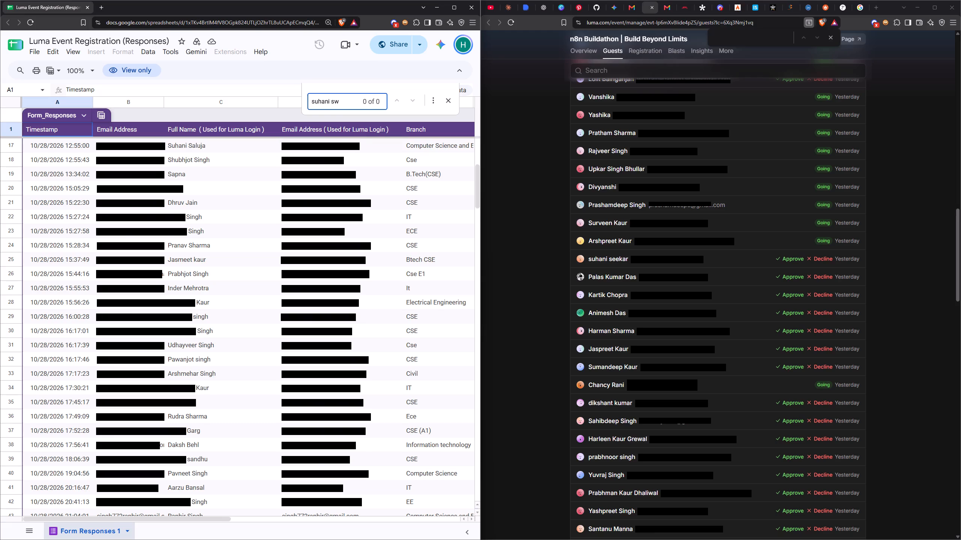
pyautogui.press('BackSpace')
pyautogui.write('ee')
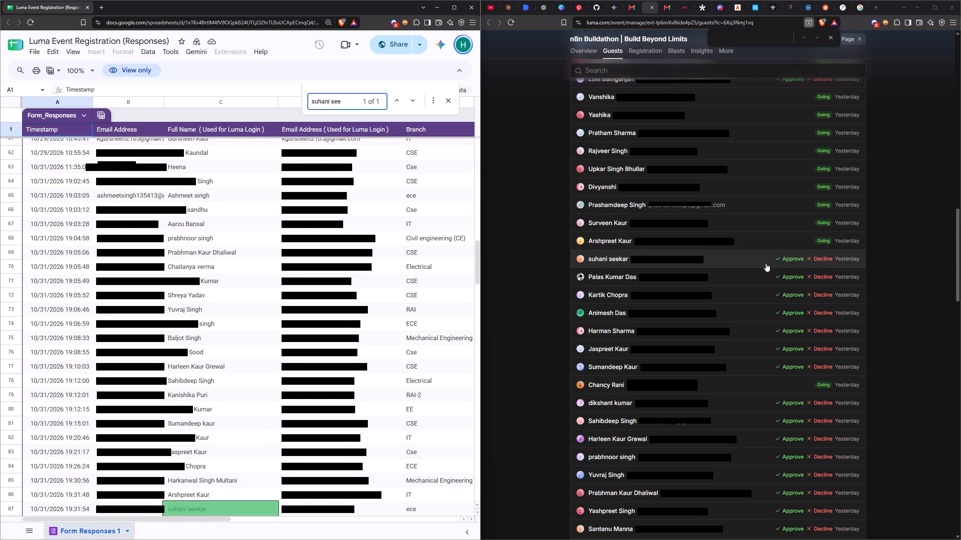
pyautogui.click(778, 260)
# Search the form responses for "palas" to look up the next pending Luma guest.
pyautogui.click(347, 94)
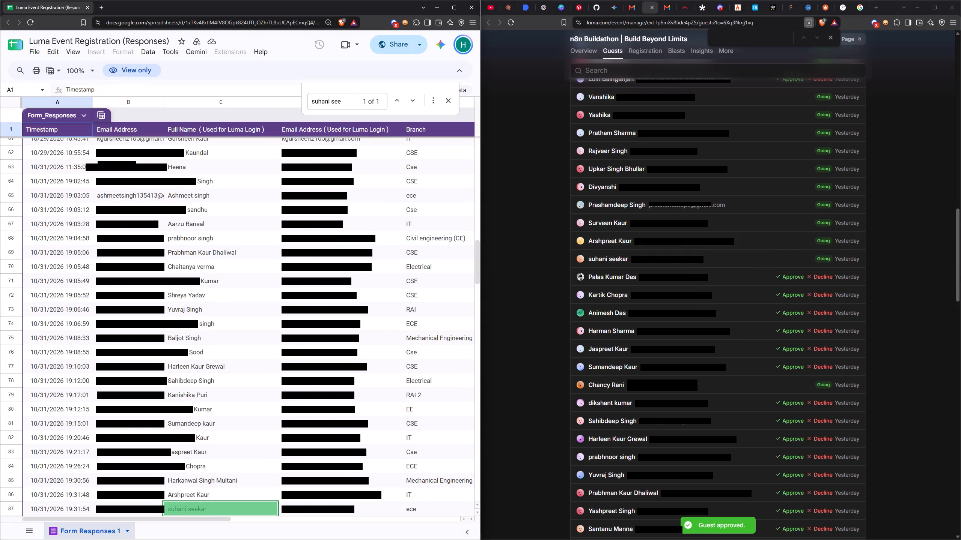
pyautogui.moveTo(350, 99); pyautogui.dragTo(219, 93)
pyautogui.write('palas')
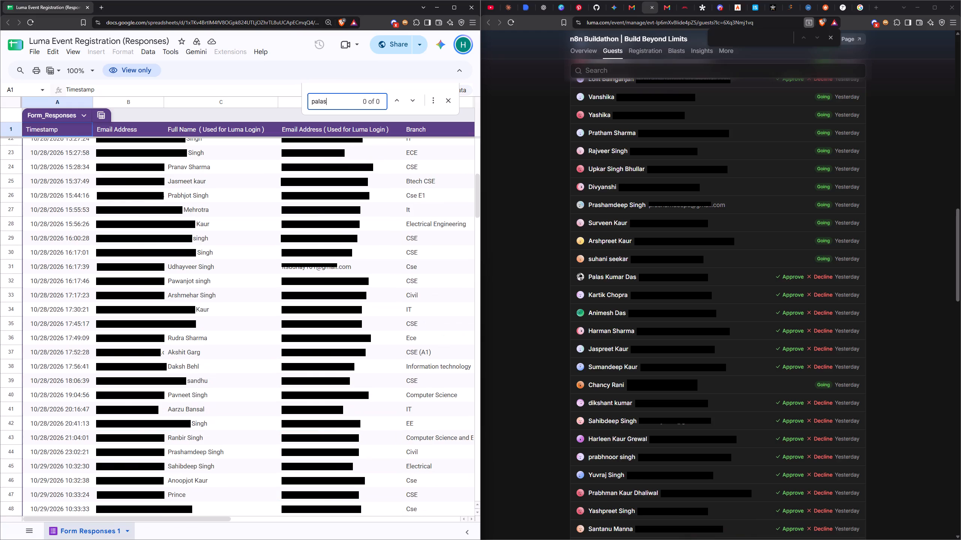
# Search the form responses for "karti" and approve the pending Luma guest who matches row 84.
pyautogui.press('BackSpace')
pyautogui.press('BackSpace')
pyautogui.press('BackSpace')
pyautogui.press('BackSpace')
pyautogui.press('BackSpace')
pyautogui.press('BackSpace')
pyautogui.press('BackSpace')
pyautogui.press('BackSpace')
pyautogui.press('BackSpace')
pyautogui.press('BackSpace')
pyautogui.press('BackSpace')
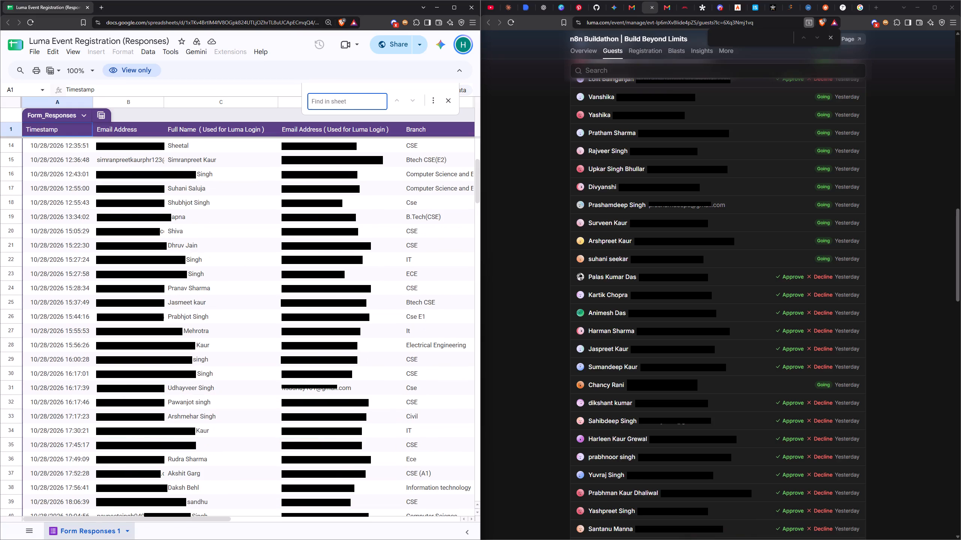
pyautogui.write('karti')
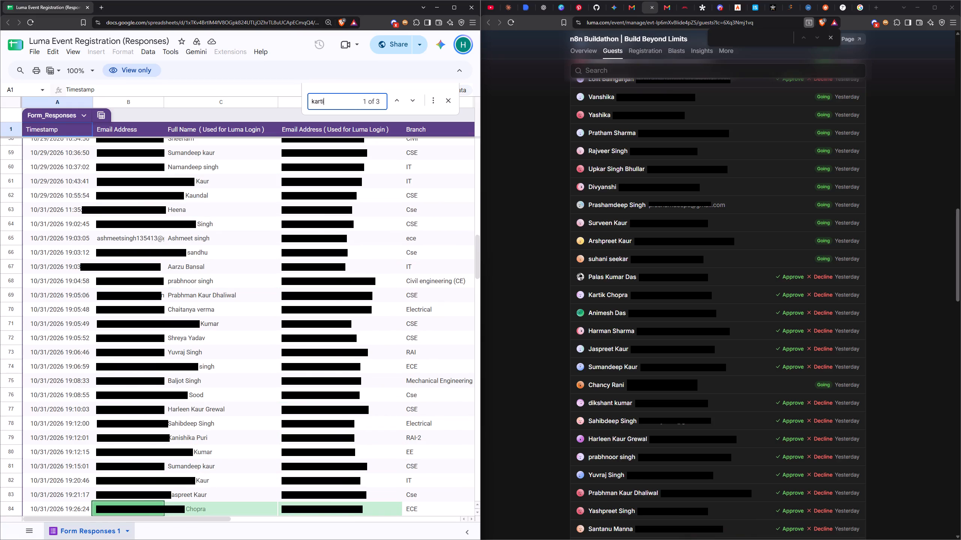
pyautogui.click(785, 293)
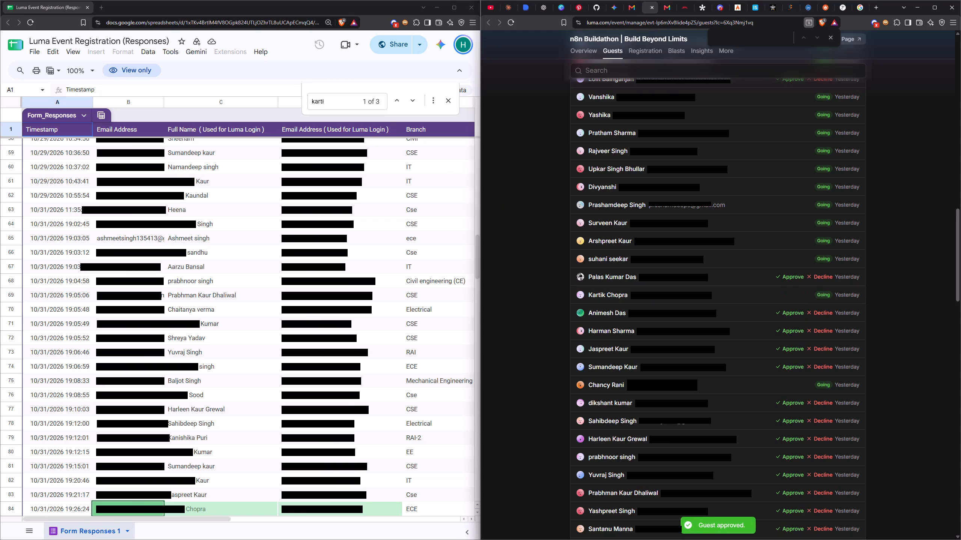
# Search the form responses for "animesh" to look up the next pending Luma guest.
pyautogui.moveTo(340, 95); pyautogui.dragTo(255, 94)
pyautogui.write('animesh')
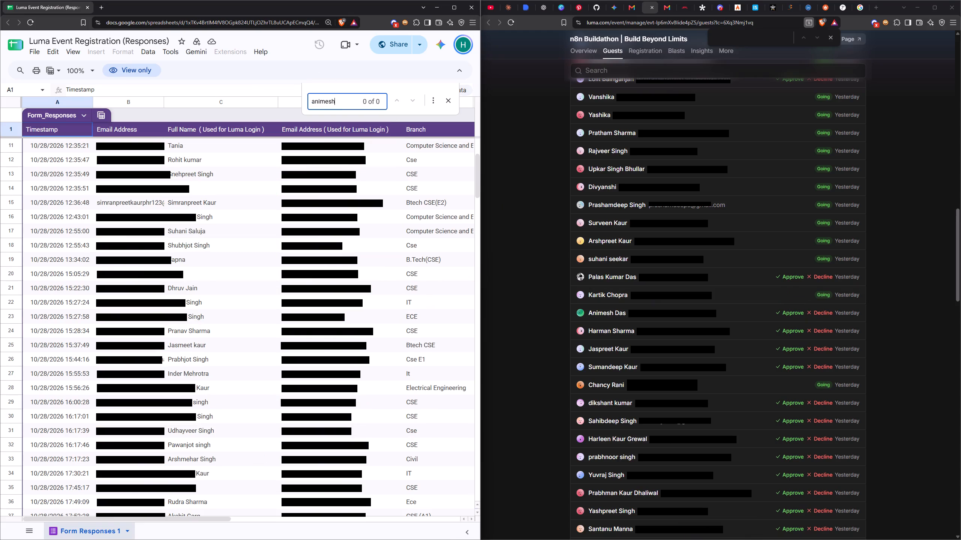
# Search the form responses for "harman" and approve the pending Luma guest who matches row 54.
pyautogui.press('BackSpace')
pyautogui.press('BackSpace')
pyautogui.press('BackSpace')
pyautogui.press('BackSpace')
pyautogui.press('BackSpace')
pyautogui.press('BackSpace')
pyautogui.press('BackSpace')
pyautogui.press('BackSpace')
pyautogui.press('BackSpace')
pyautogui.press('BackSpace')
pyautogui.press('BackSpace')
pyautogui.press('BackSpace')
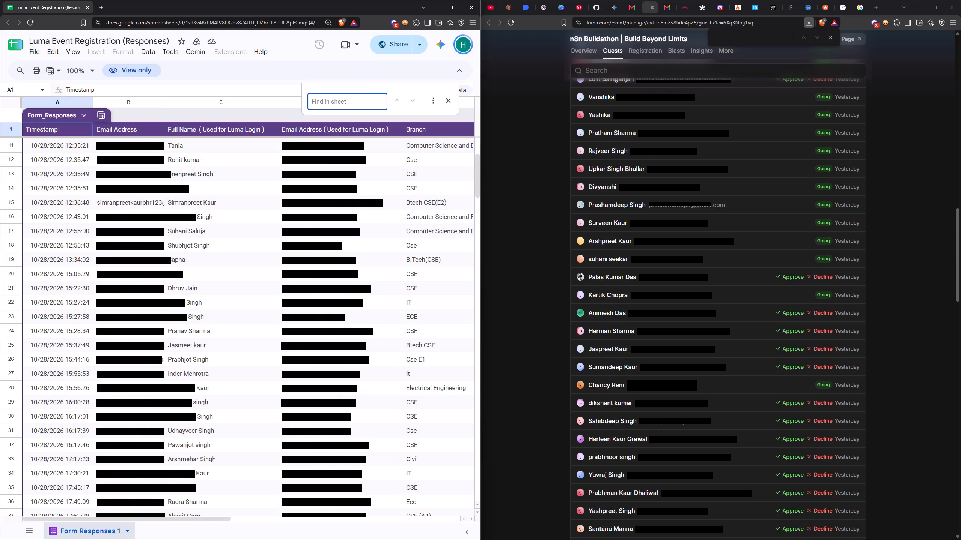
pyautogui.write('haramn')
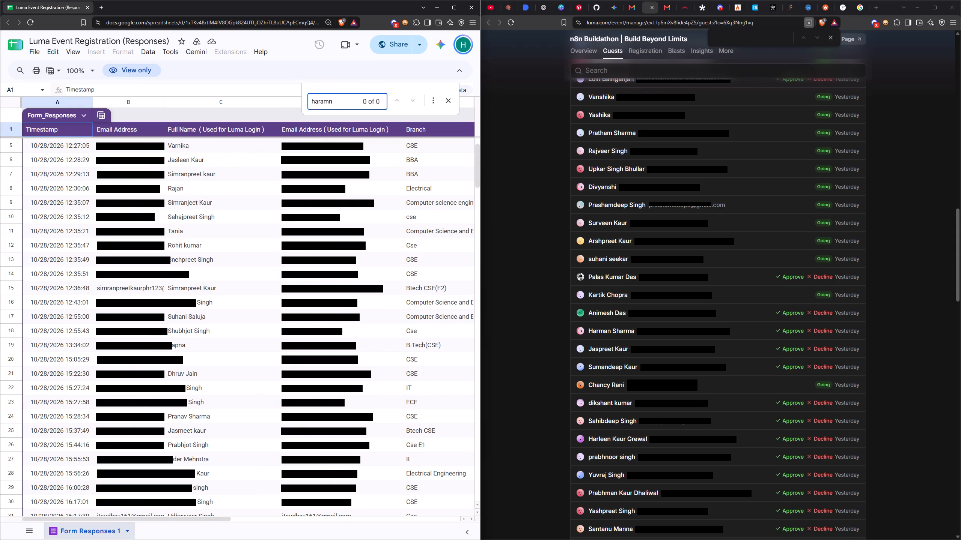
pyautogui.press('BackSpace')
pyautogui.press('BackSpace')
pyautogui.press('BackSpace')
pyautogui.write('man')
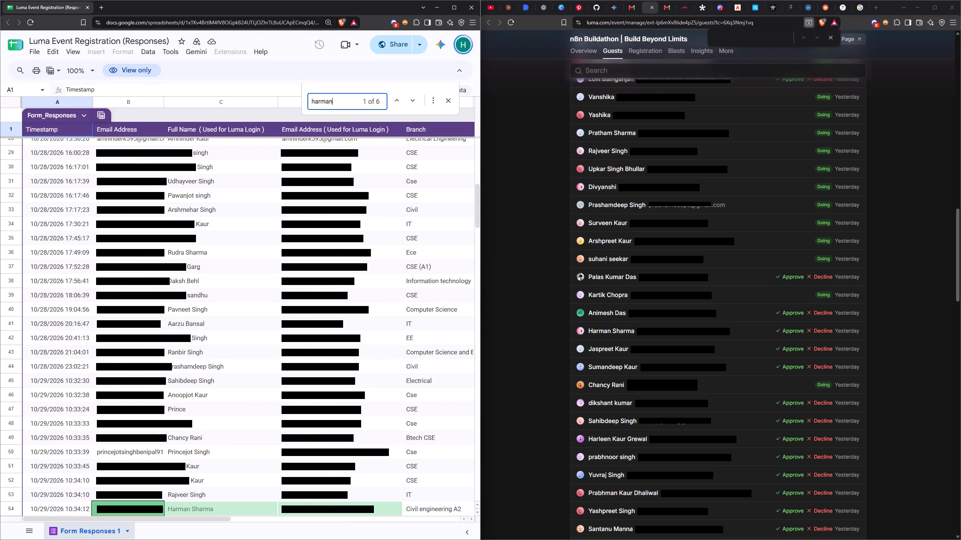
pyautogui.click(785, 328)
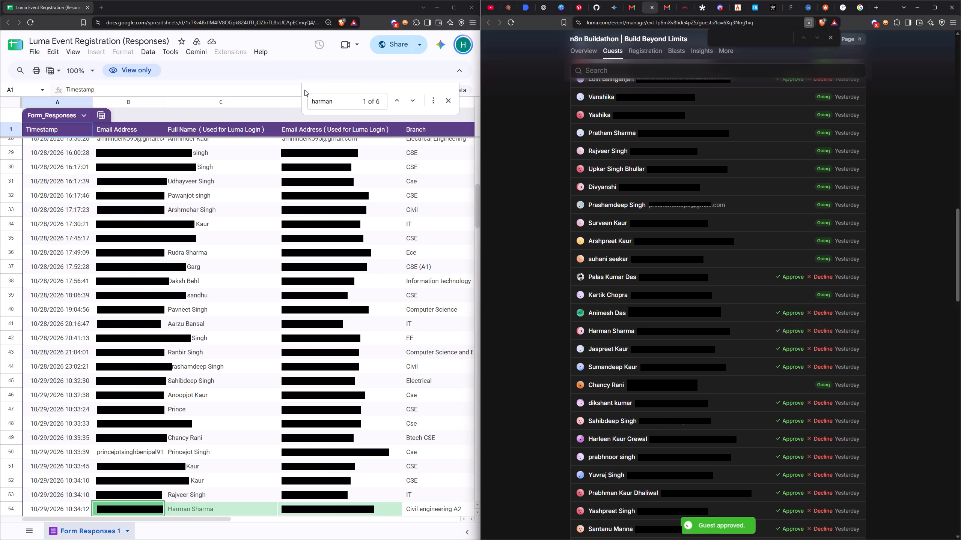
# Search the form responses for "jaspree" and approve the pending Luma guest who matches row 83.
pyautogui.moveTo(346, 101); pyautogui.dragTo(204, 100)
pyautogui.write('jash')
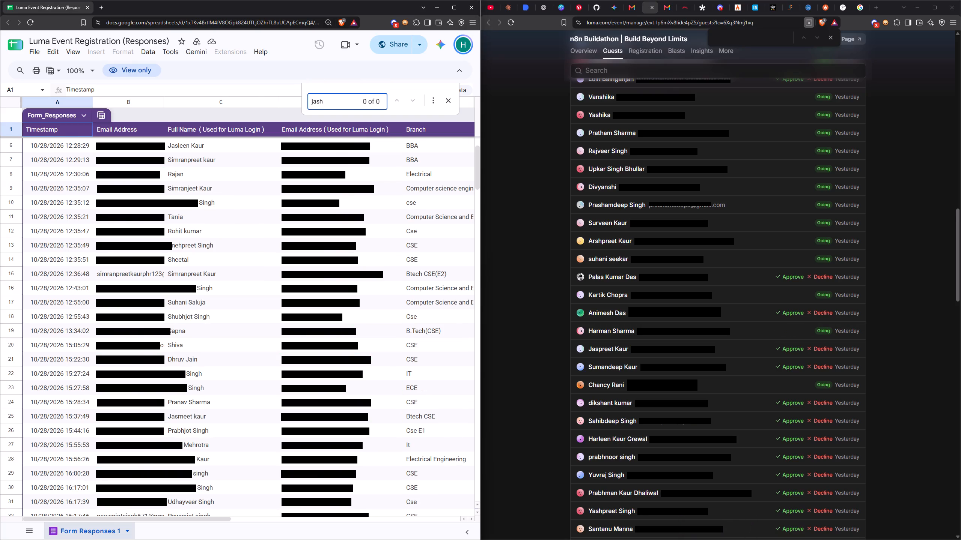
pyautogui.write('pree')
pyautogui.press('BackSpace')
pyautogui.press('BackSpace')
pyautogui.press('BackSpace')
pyautogui.press('BackSpace')
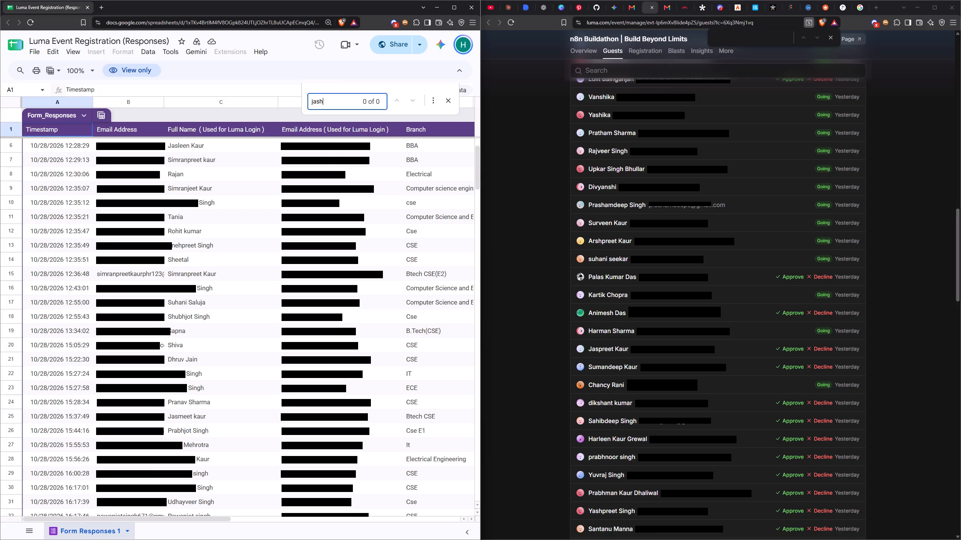
pyautogui.press('BackSpace')
pyautogui.press('BackSpace')
pyautogui.write('spree')
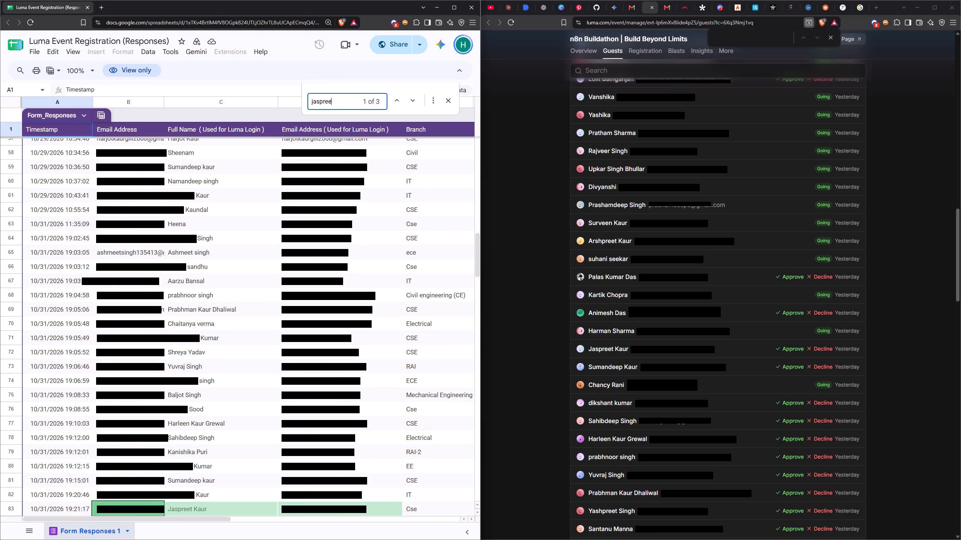
pyautogui.click(786, 350)
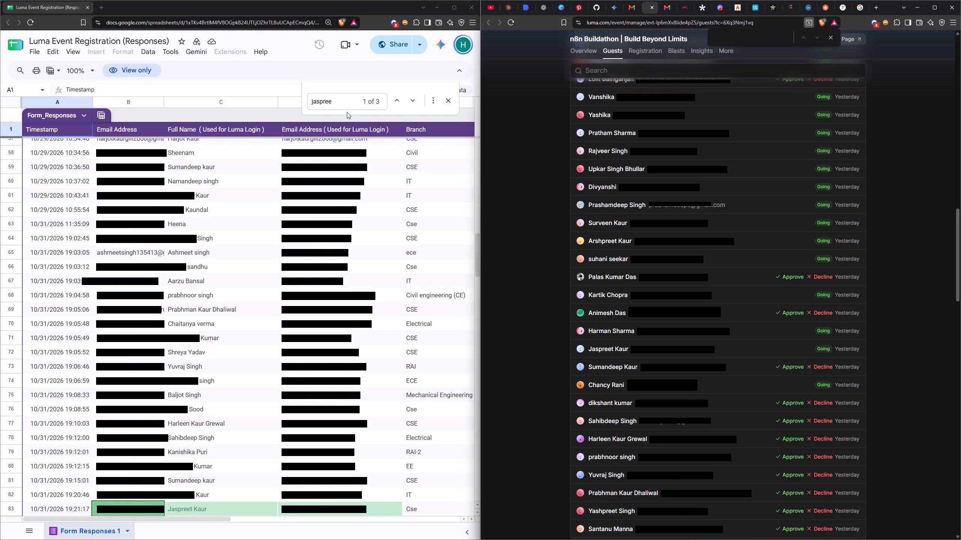
# Search the form responses for "sumandee" and approve the pending Luma guest who matches row 59.
pyautogui.moveTo(332, 103); pyautogui.dragTo(186, 91)
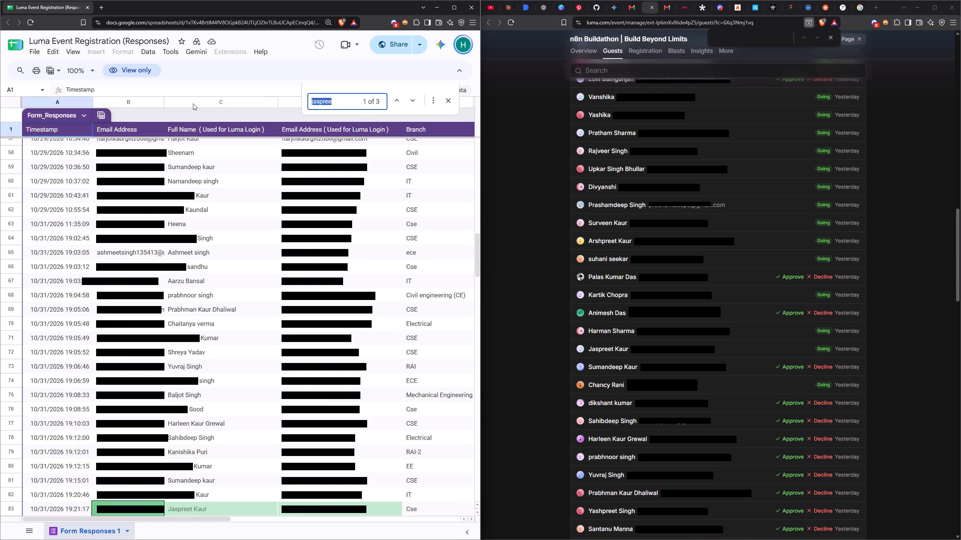
pyautogui.write('sumandee')
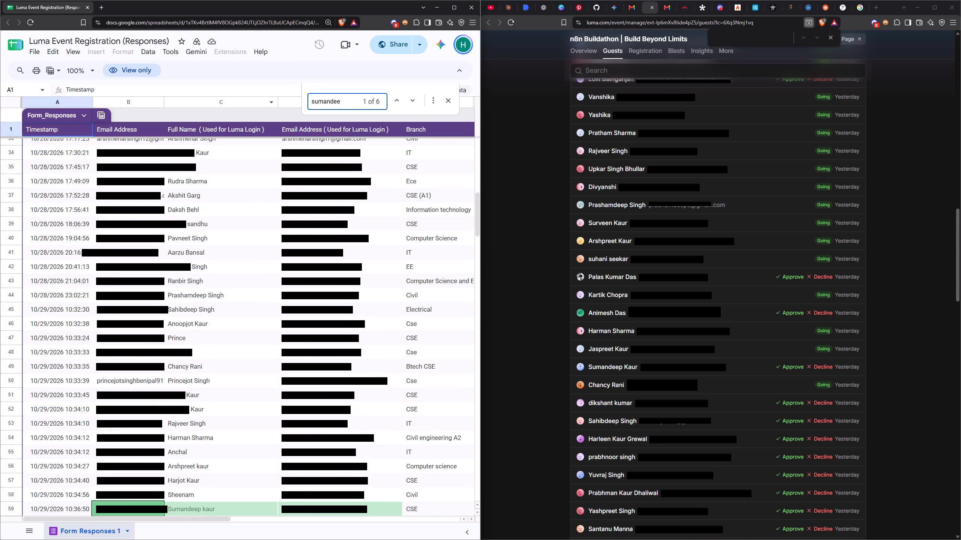
pyautogui.click(791, 364)
# Search the form responses for "diksh" and approve the pending Luma guest who matches row 80.
pyautogui.scroll(-3, 700, 341)
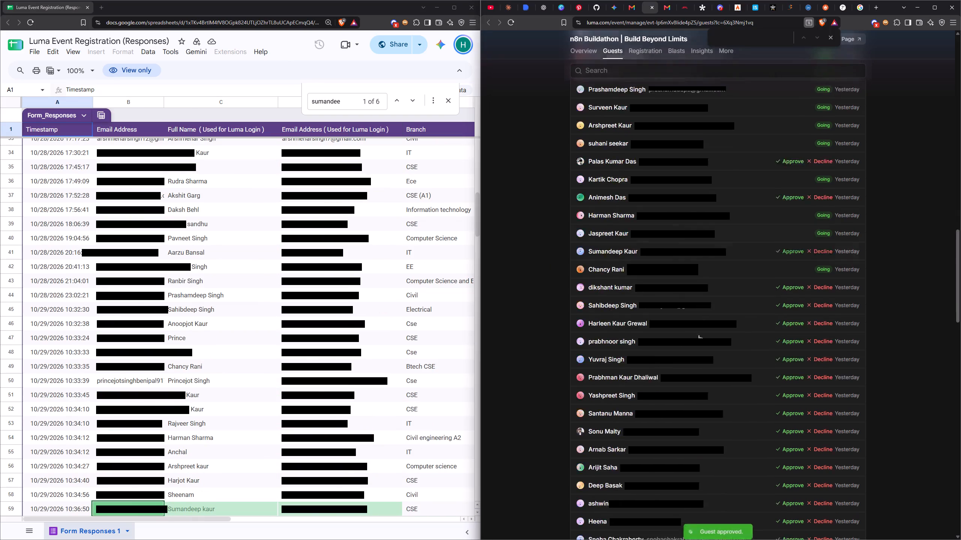
pyautogui.scroll(-4, 699, 335)
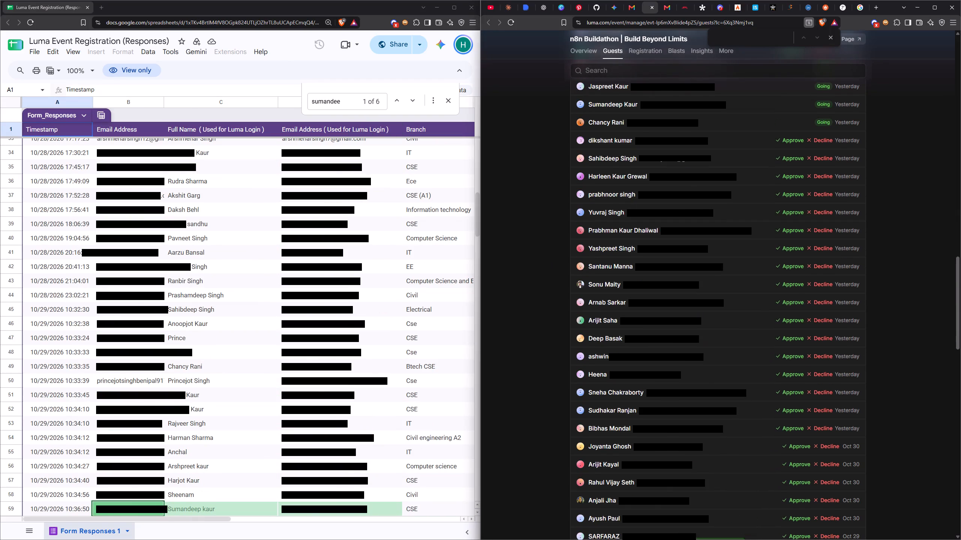
pyautogui.moveTo(350, 103); pyautogui.dragTo(202, 101)
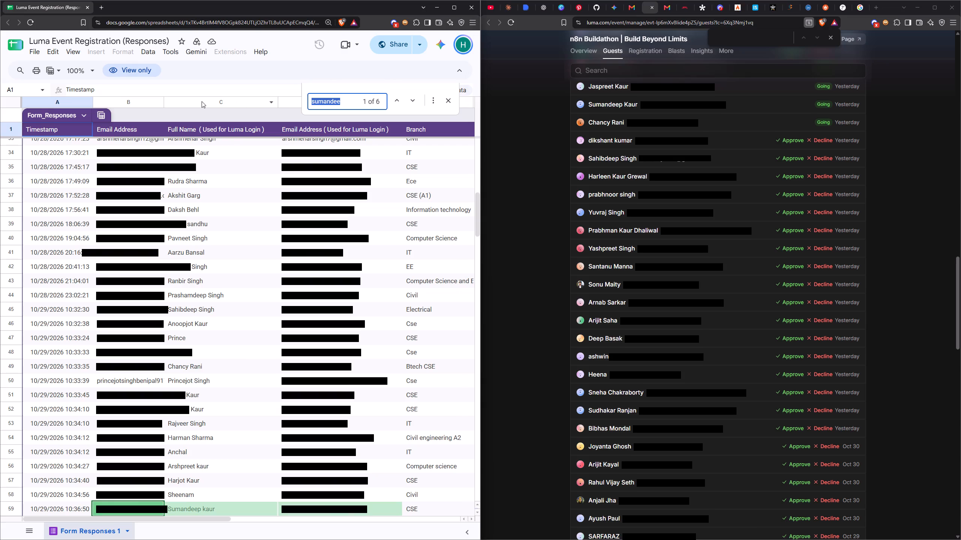
pyautogui.write('dik')
pyautogui.write('sh')
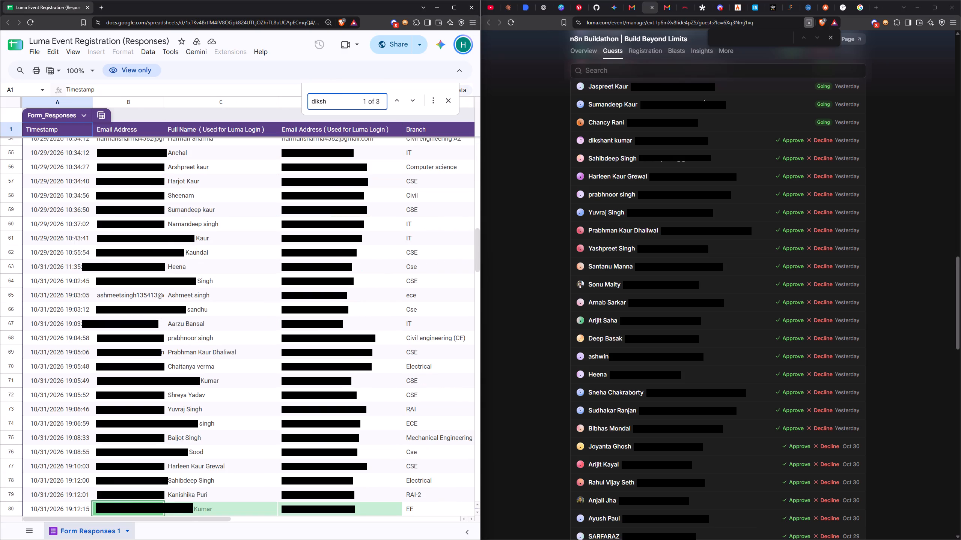
pyautogui.click(784, 139)
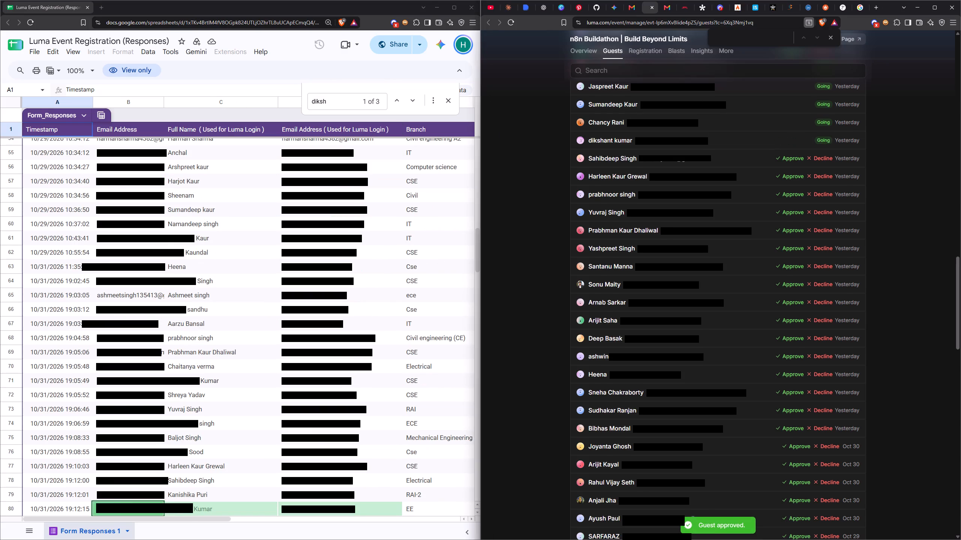
# Search the form responses for "sahib" and approve the pending Luma guest who matches row 45.
pyautogui.moveTo(341, 101); pyautogui.dragTo(238, 100)
pyautogui.write('sahib')
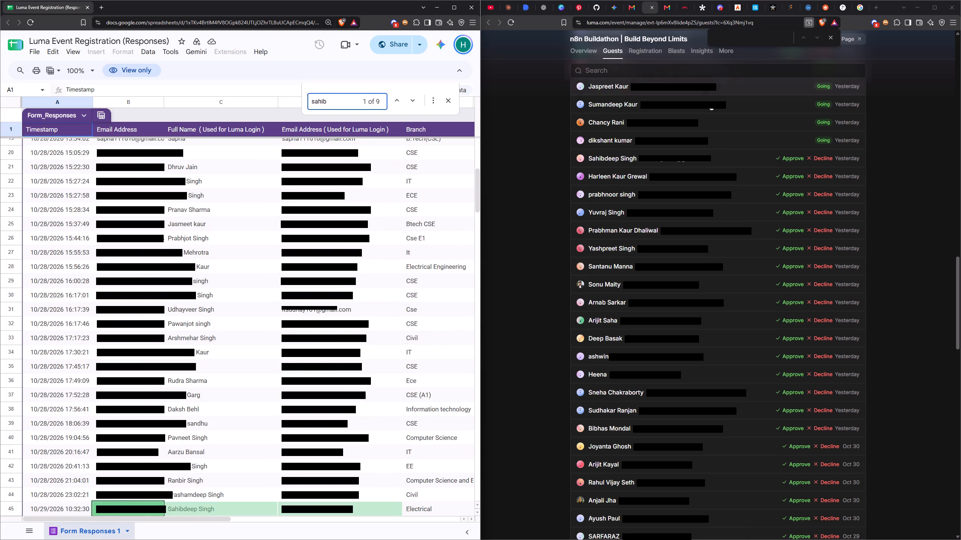
pyautogui.click(792, 155)
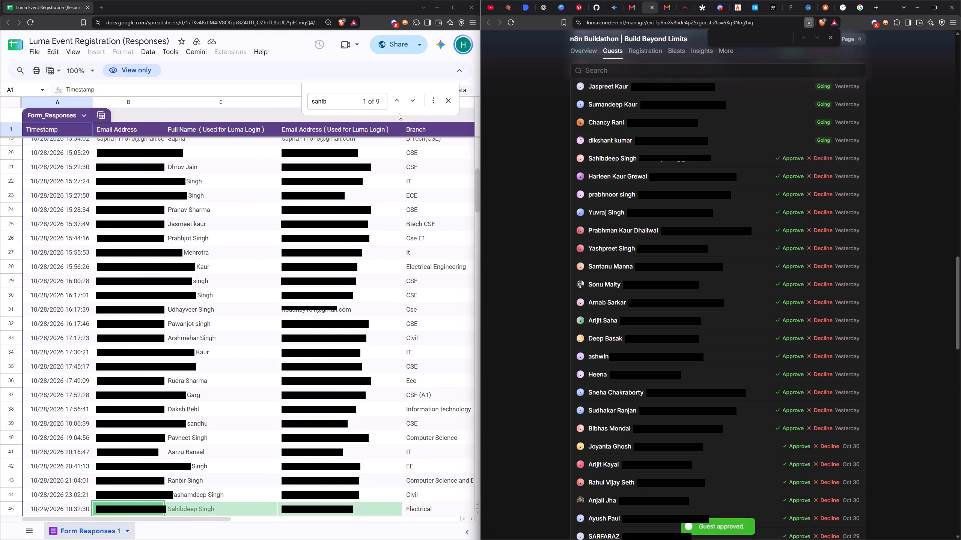
# Search the form responses for "harleen" and approve the pending Luma guest who matches row 77.
pyautogui.moveTo(355, 102); pyautogui.dragTo(194, 90)
pyautogui.write('harleen')
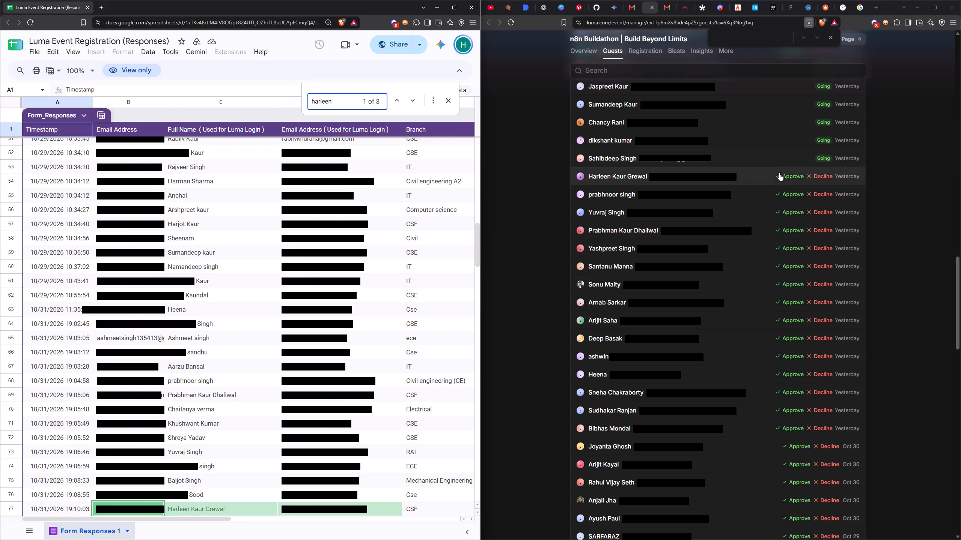
pyautogui.click(780, 174)
# Search the form responses for "prabhnoo" and approve the pending Luma guest who matches row 68.
pyautogui.moveTo(341, 108); pyautogui.dragTo(158, 86)
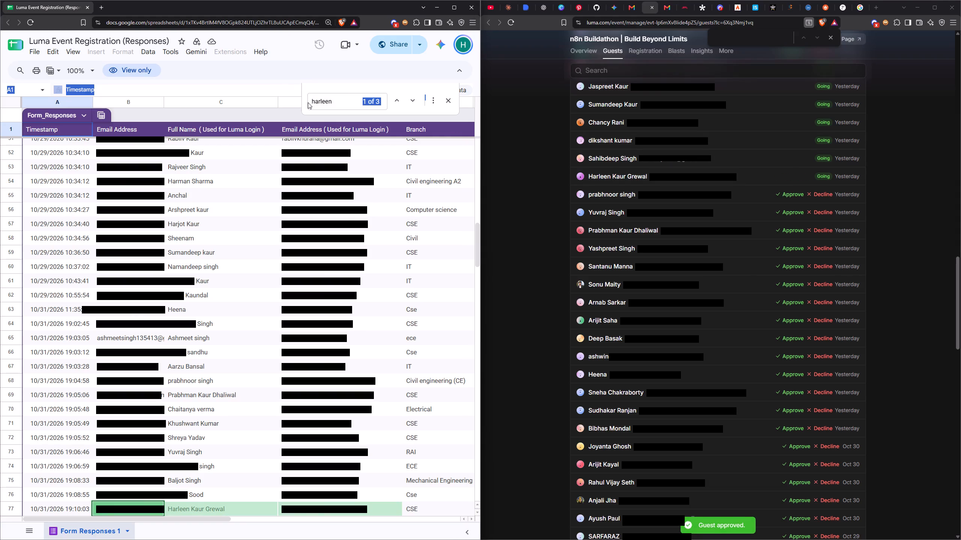
pyautogui.moveTo(348, 103); pyautogui.dragTo(274, 99)
pyautogui.write('prabh')
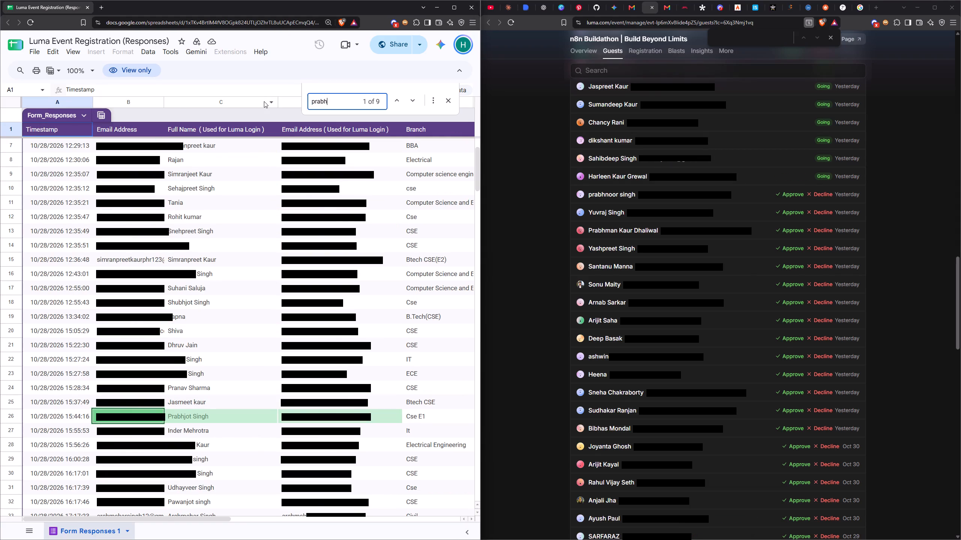
pyautogui.write('noo')
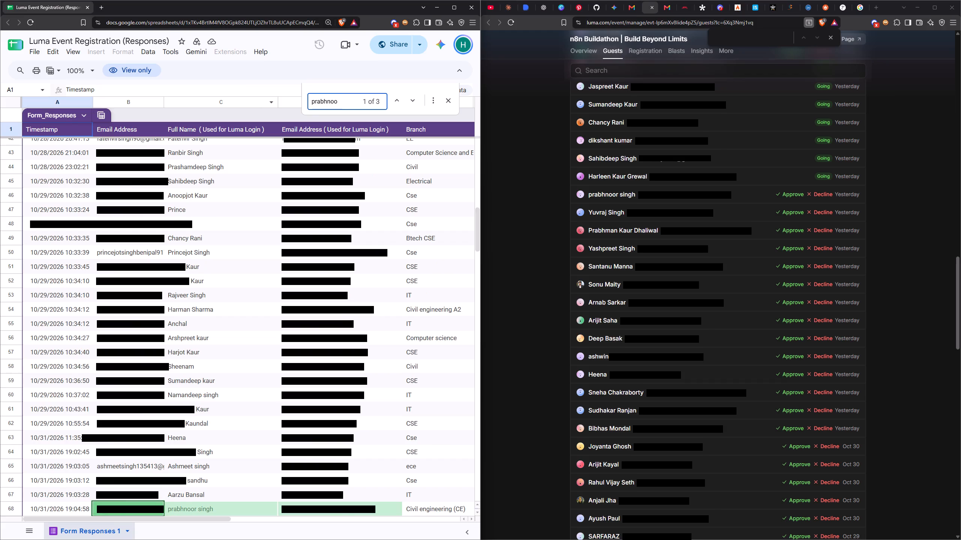
pyautogui.click(785, 190)
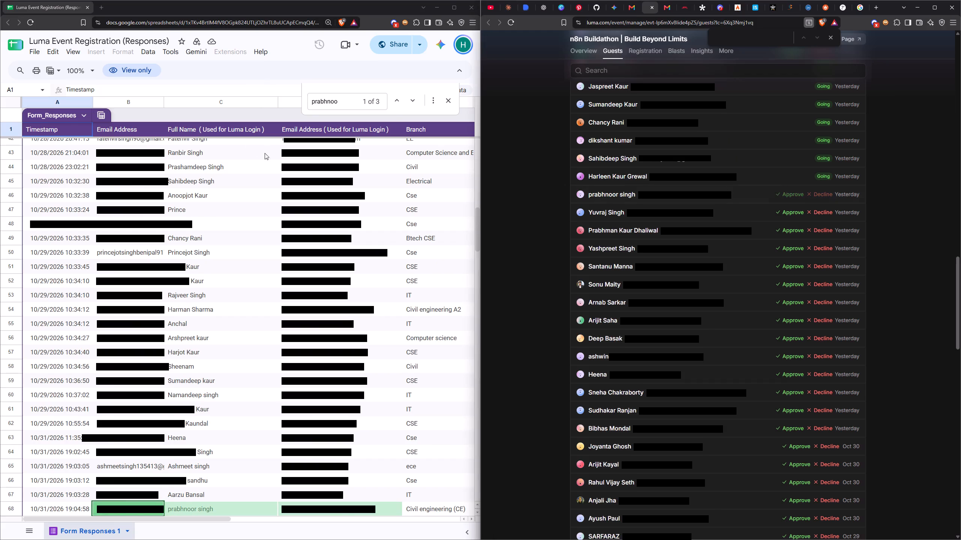
# Search the form responses for "yuvr" and approve the pending Luma guest who matches row 73.
pyautogui.moveTo(347, 99); pyautogui.dragTo(182, 100)
pyautogui.write('yuvreea')
pyautogui.press('BackSpace')
pyautogui.press('BackSpace')
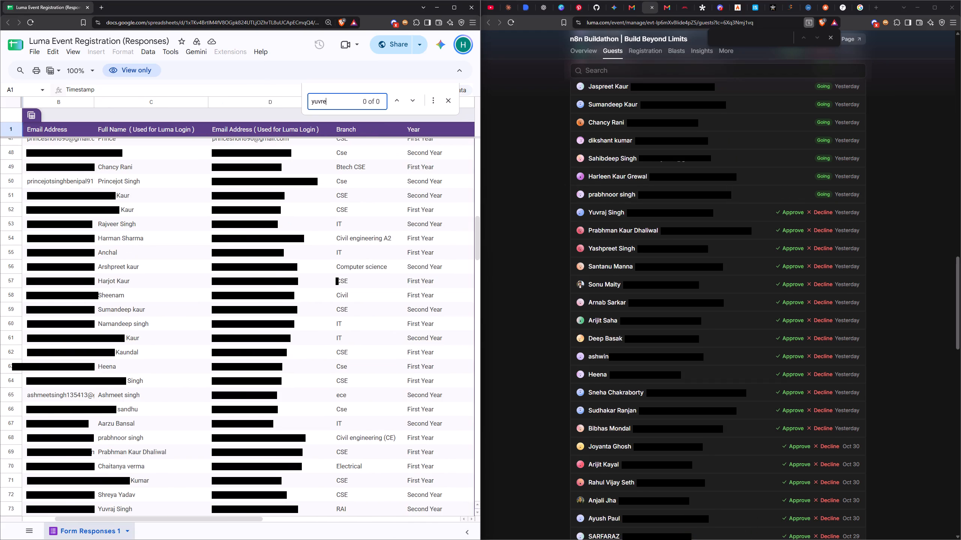
pyautogui.press('BackSpace')
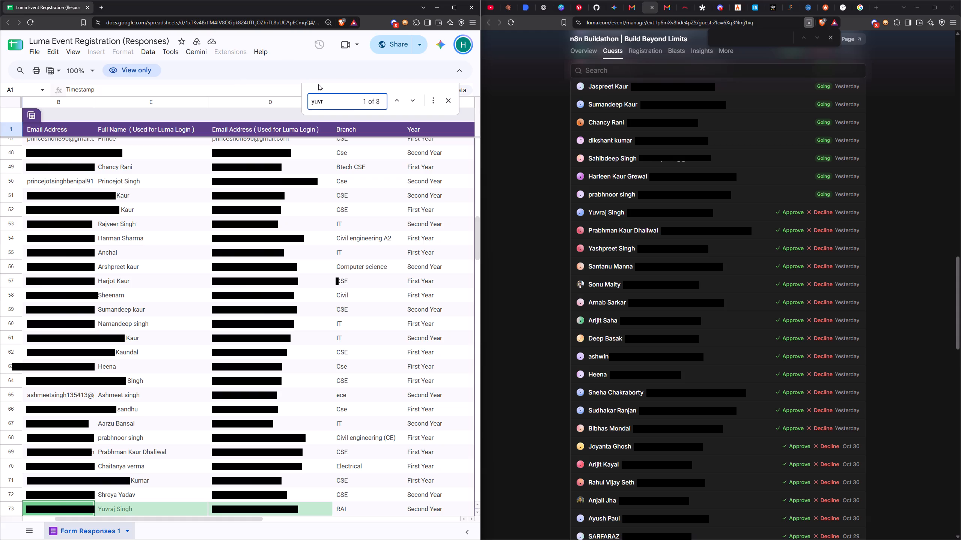
pyautogui.click(782, 211)
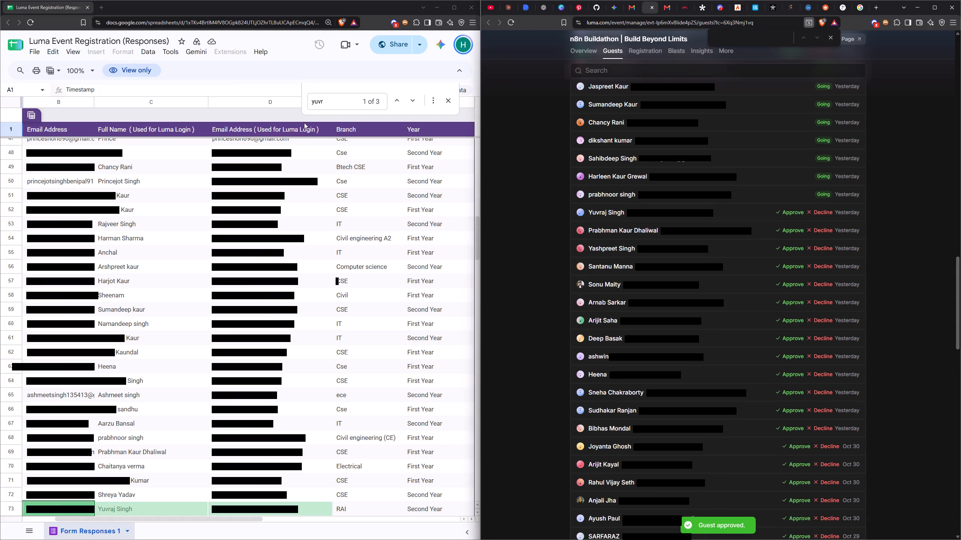
pyautogui.moveTo(345, 100); pyautogui.dragTo(262, 101)
pyautogui.write('prabham')
pyautogui.press('BackSpace')
pyautogui.press('BackSpace')
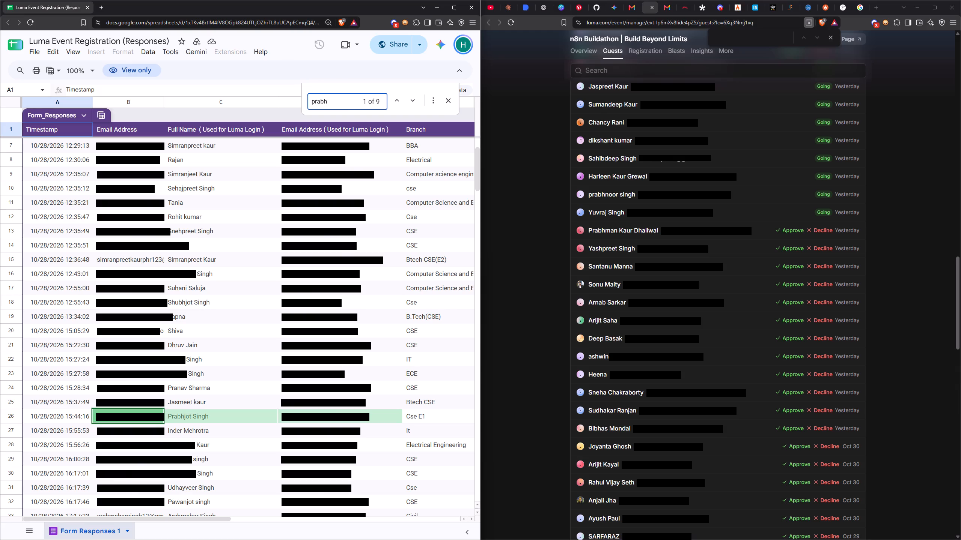
pyautogui.write('ma')
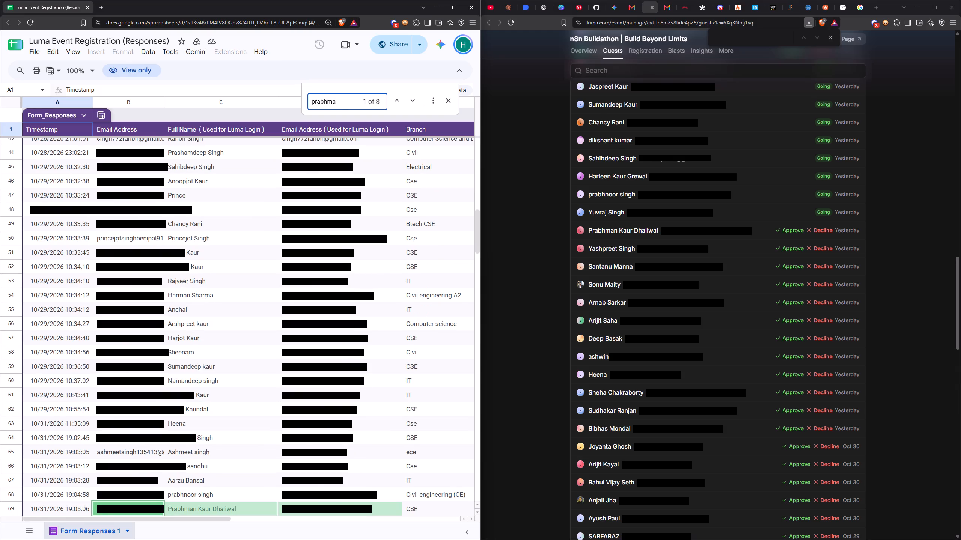
pyautogui.click(789, 227)
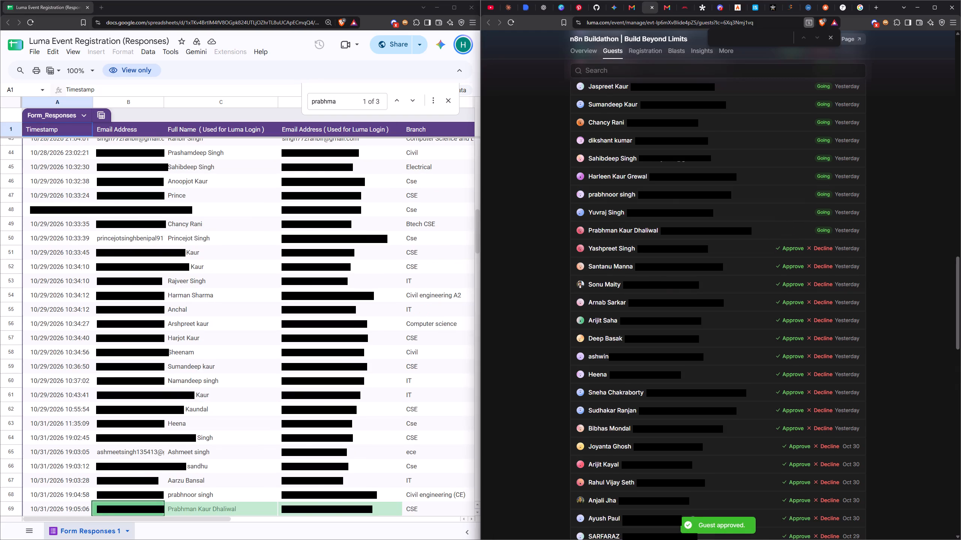
# Search the form responses for "yash" and approve the pending Luma guest who matches row 30.
pyautogui.moveTo(340, 97); pyautogui.dragTo(239, 102)
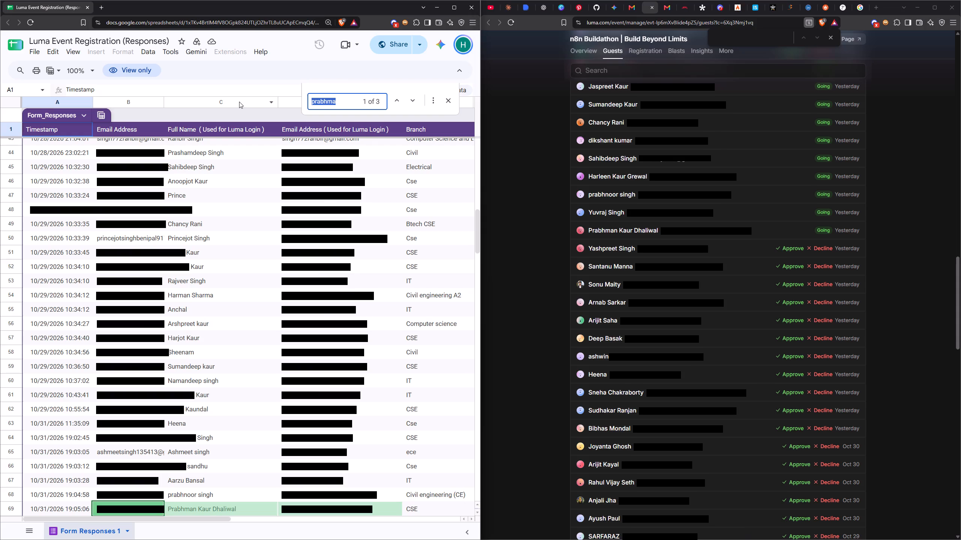
pyautogui.write('yash')
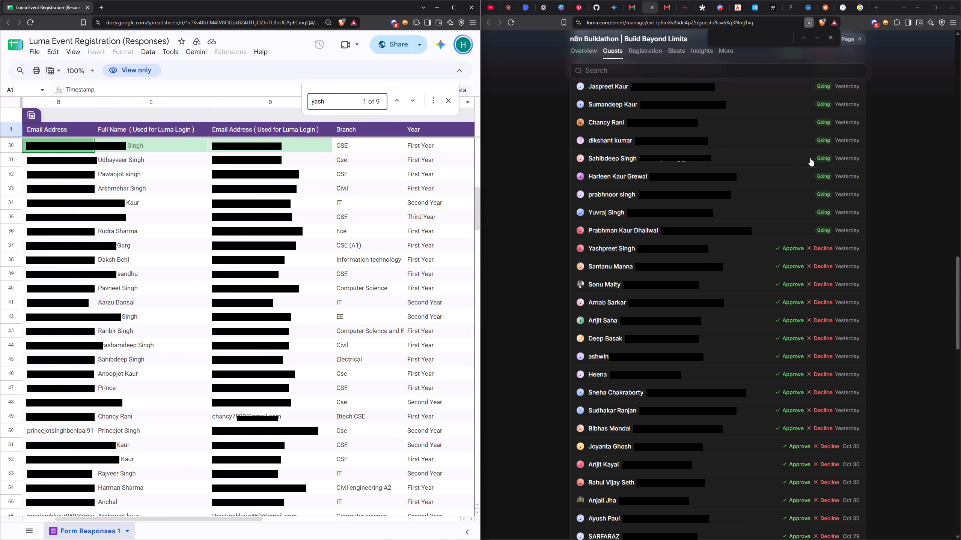
pyautogui.click(792, 245)
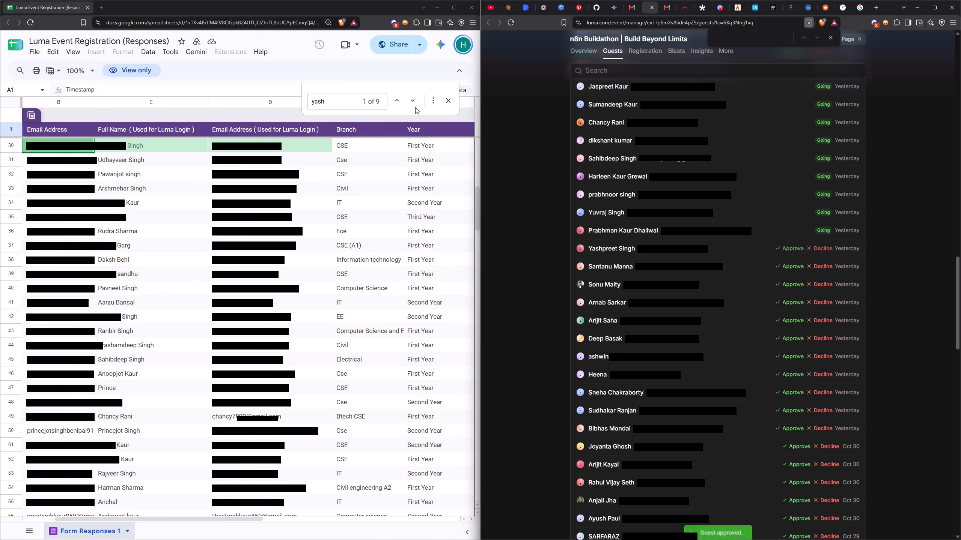
# Search the form responses for "santu" and "sananu" to check the first guest still pending after the approved ones.
pyautogui.moveTo(332, 94); pyautogui.dragTo(214, 93)
pyautogui.click(325, 101)
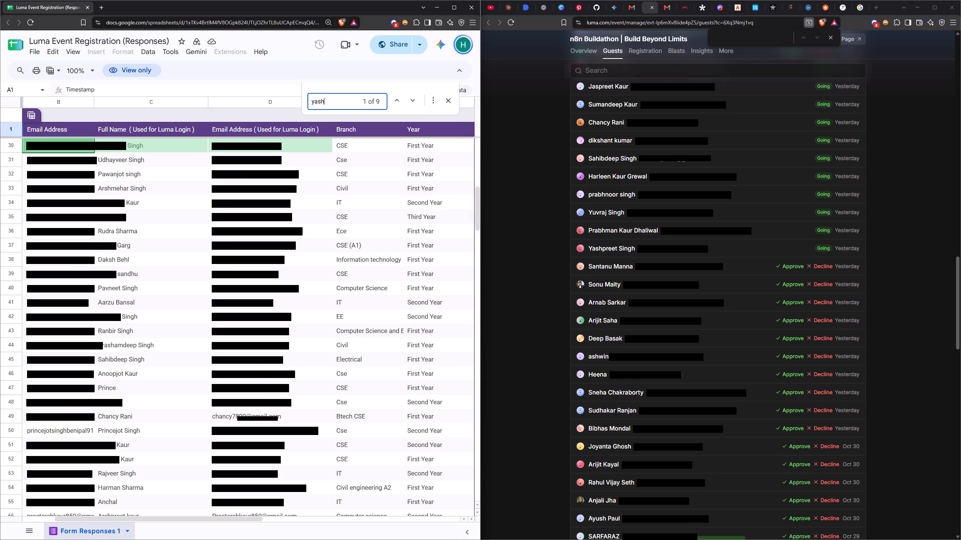
pyautogui.moveTo(330, 101); pyautogui.dragTo(267, 102)
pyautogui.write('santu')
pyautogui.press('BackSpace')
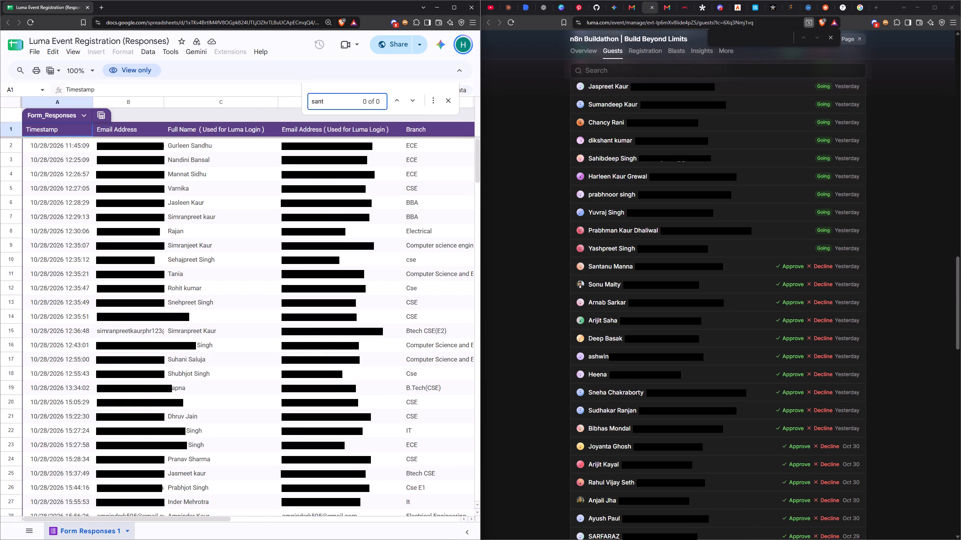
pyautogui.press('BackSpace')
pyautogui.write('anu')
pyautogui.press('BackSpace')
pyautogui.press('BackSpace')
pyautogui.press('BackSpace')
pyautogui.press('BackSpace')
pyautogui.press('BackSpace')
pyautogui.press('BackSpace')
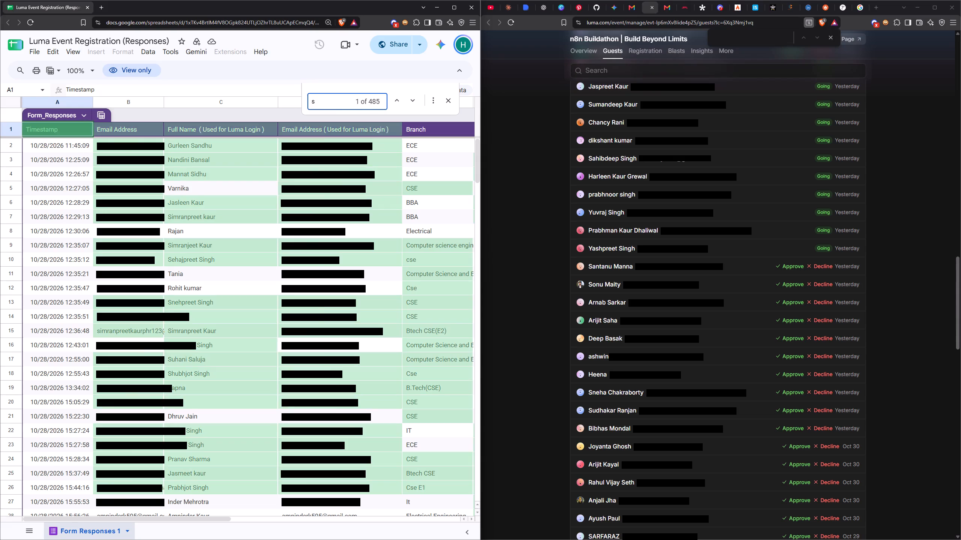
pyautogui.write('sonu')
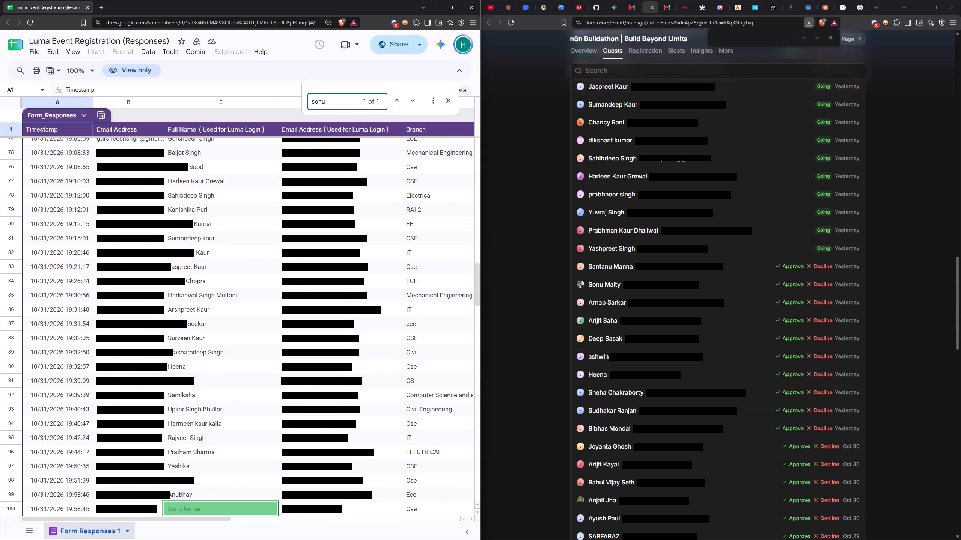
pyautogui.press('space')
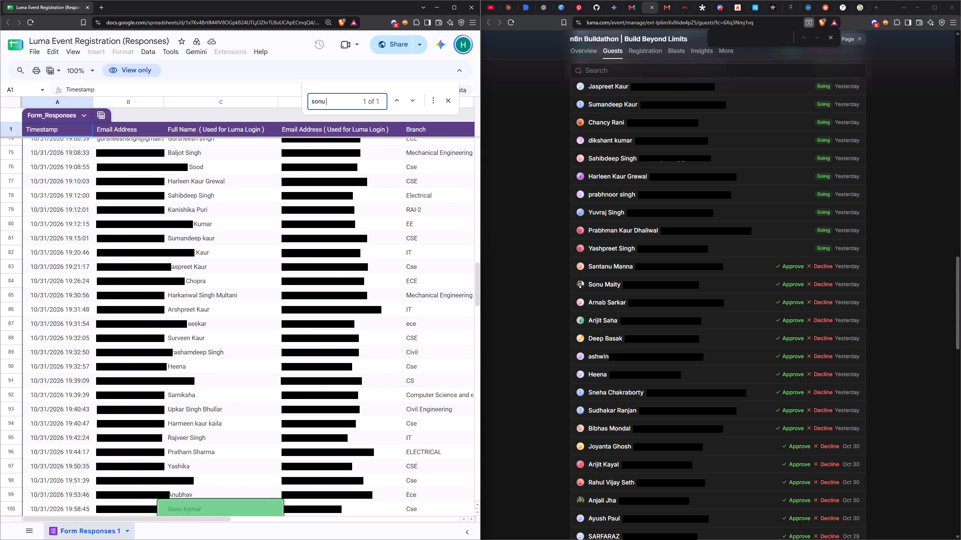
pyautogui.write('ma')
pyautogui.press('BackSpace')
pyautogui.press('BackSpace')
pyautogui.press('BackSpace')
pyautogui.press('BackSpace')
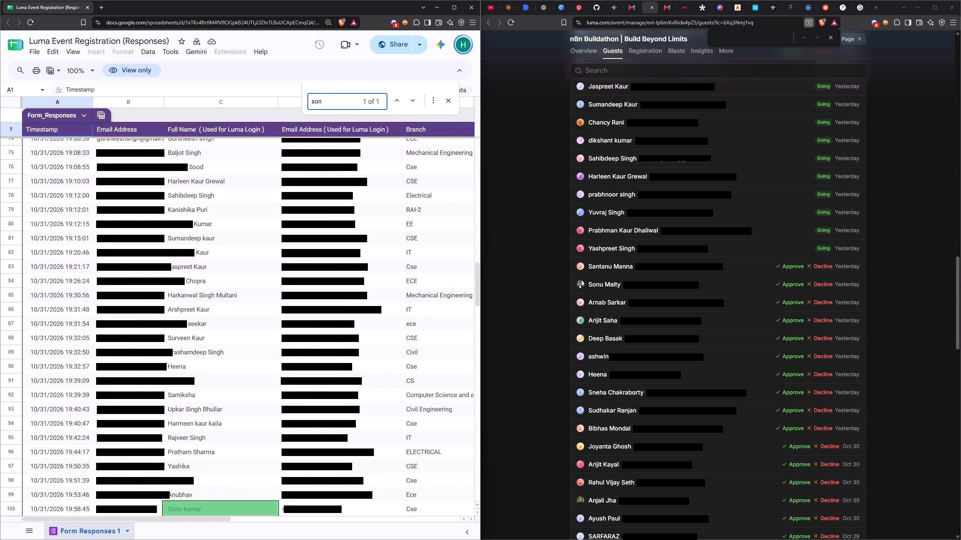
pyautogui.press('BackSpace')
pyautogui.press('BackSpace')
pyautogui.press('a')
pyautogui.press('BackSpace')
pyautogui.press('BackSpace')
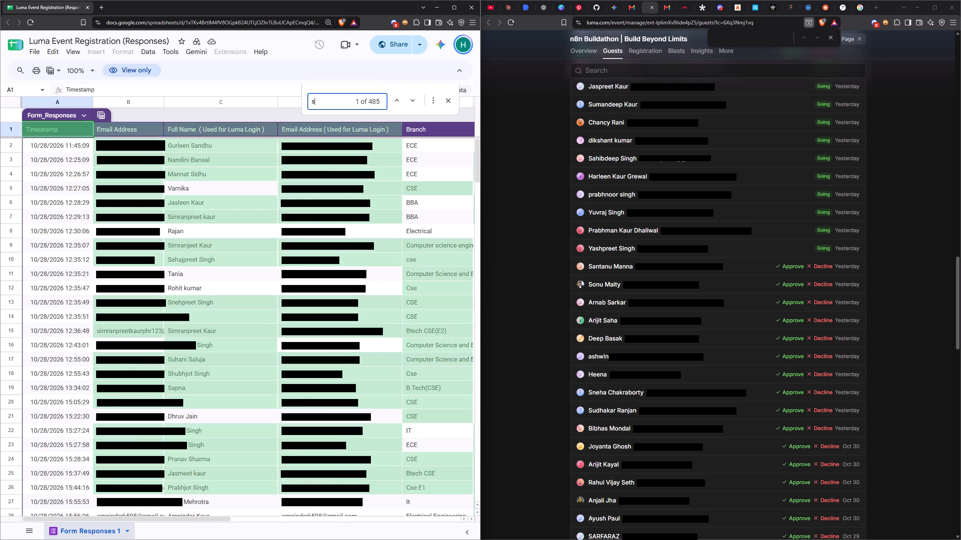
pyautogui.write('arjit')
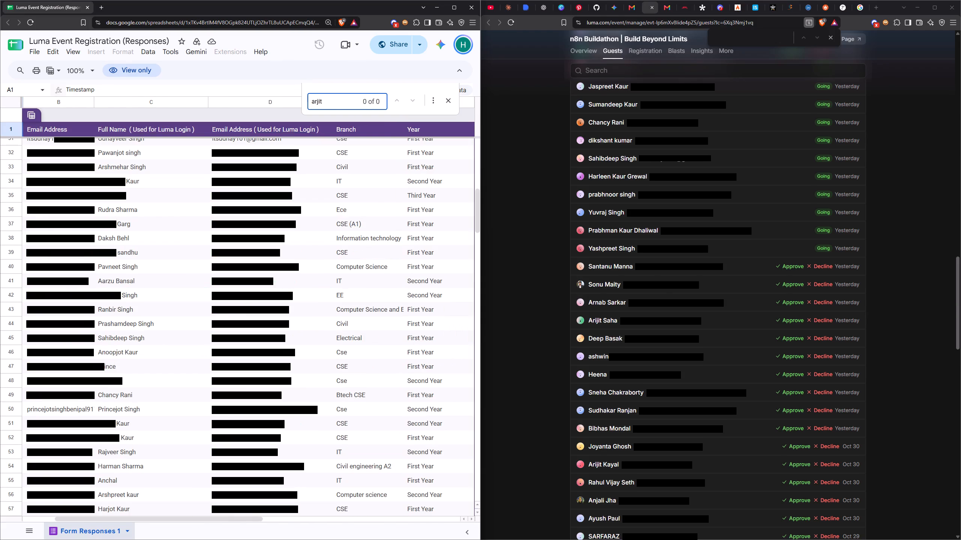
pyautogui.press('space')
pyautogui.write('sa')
# Search the form responses for "ashwin" and the shorter "ash" to check the corresponding pending guest.
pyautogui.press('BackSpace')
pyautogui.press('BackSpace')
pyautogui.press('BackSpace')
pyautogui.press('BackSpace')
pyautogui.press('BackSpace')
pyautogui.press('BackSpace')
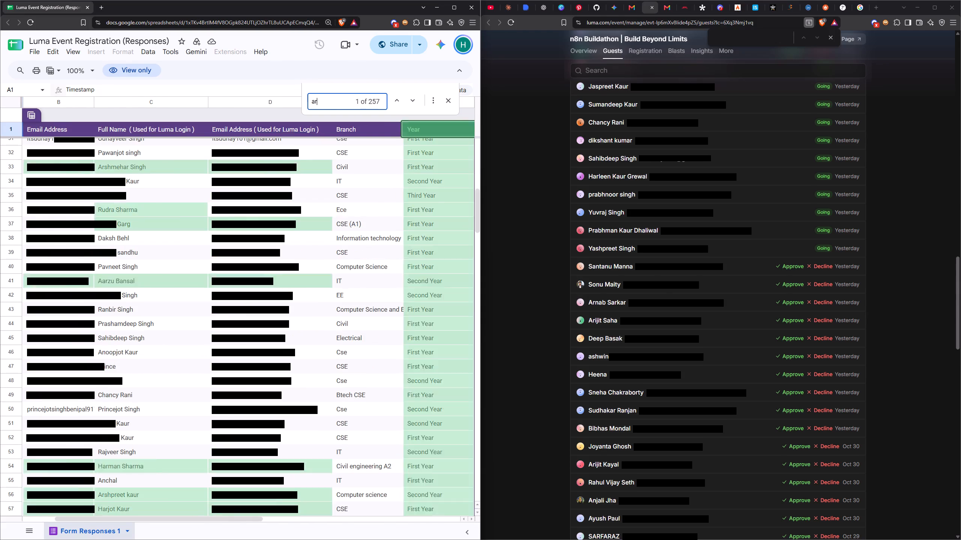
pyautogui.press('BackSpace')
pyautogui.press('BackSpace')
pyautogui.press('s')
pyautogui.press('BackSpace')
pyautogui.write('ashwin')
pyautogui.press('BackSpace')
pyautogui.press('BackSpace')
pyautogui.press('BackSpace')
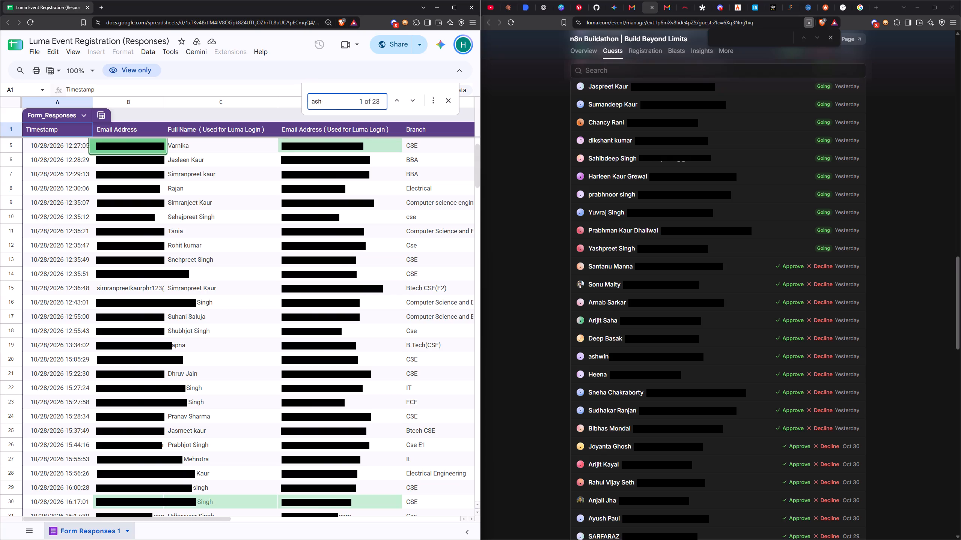
# Search the form responses for "deep" to check the corresponding pending Luma guest.
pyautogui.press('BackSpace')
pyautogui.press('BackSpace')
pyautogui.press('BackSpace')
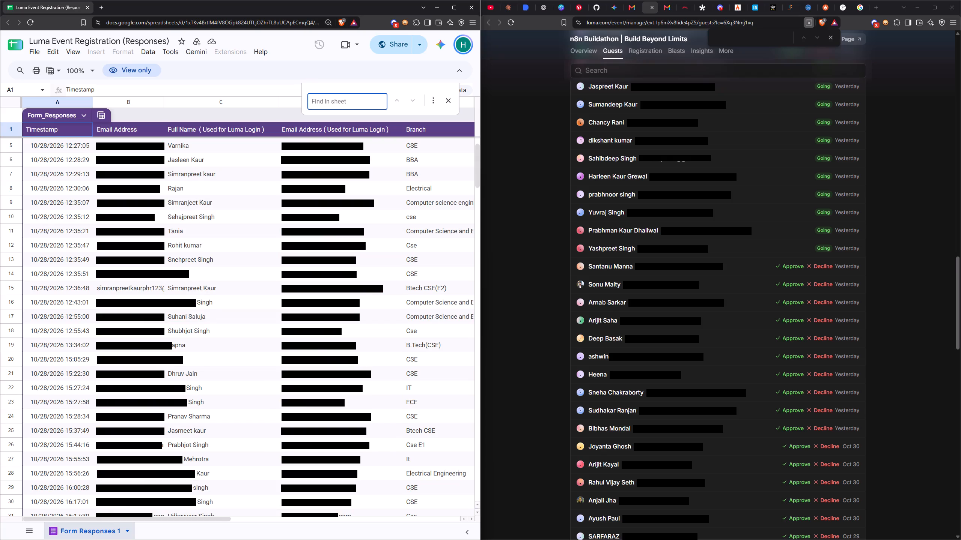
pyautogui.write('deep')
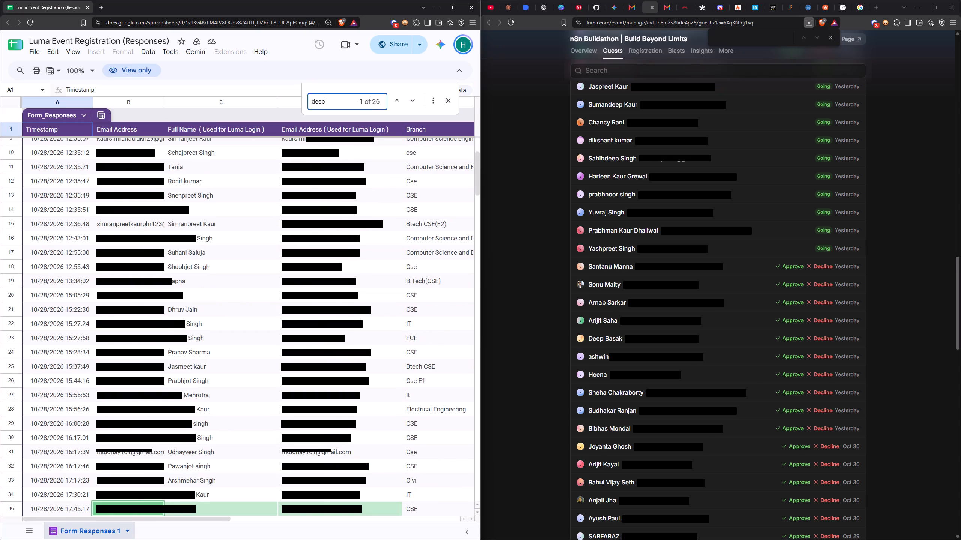
# Search the form responses again for "ashwin" and the shorter "ash" to recheck that pending guest.
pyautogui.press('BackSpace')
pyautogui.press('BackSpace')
pyautogui.press('BackSpace')
pyautogui.press('BackSpace')
pyautogui.press('BackSpace')
pyautogui.write('asw')
pyautogui.press('BackSpace')
pyautogui.write('hwin')
pyautogui.press('BackSpace')
pyautogui.press('BackSpace')
pyautogui.press('BackSpace')
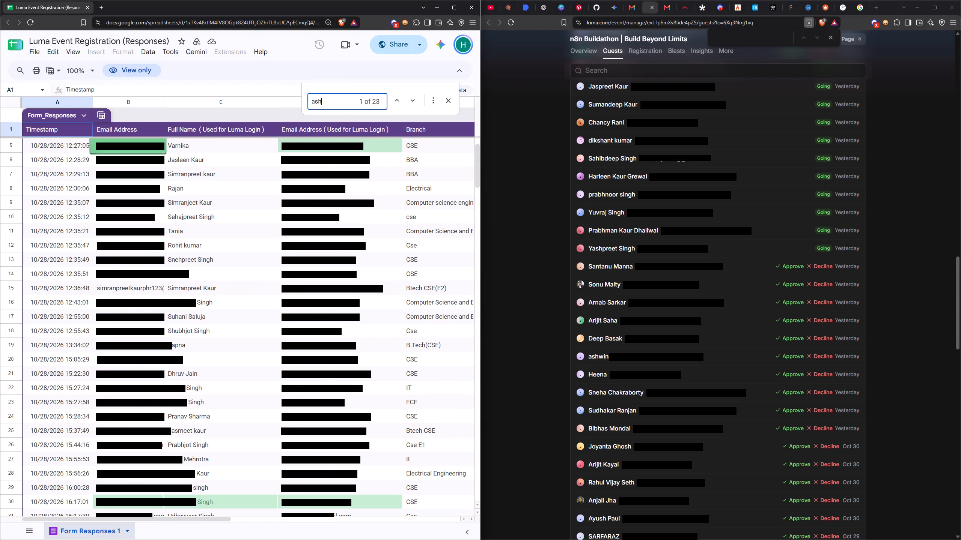
pyautogui.press('BackSpace')
pyautogui.press('BackSpace')
pyautogui.press('BackSpace')
pyautogui.write('heena')
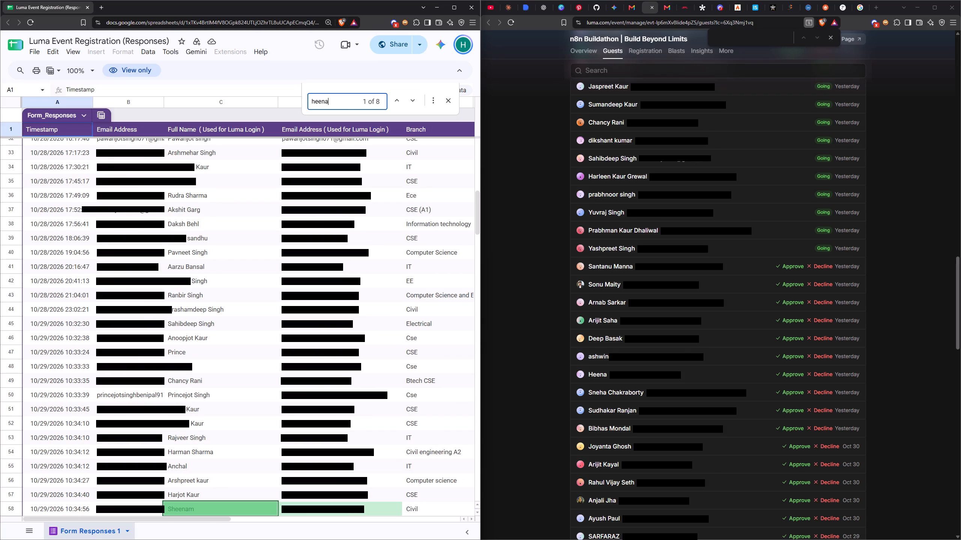
pyautogui.press('9')
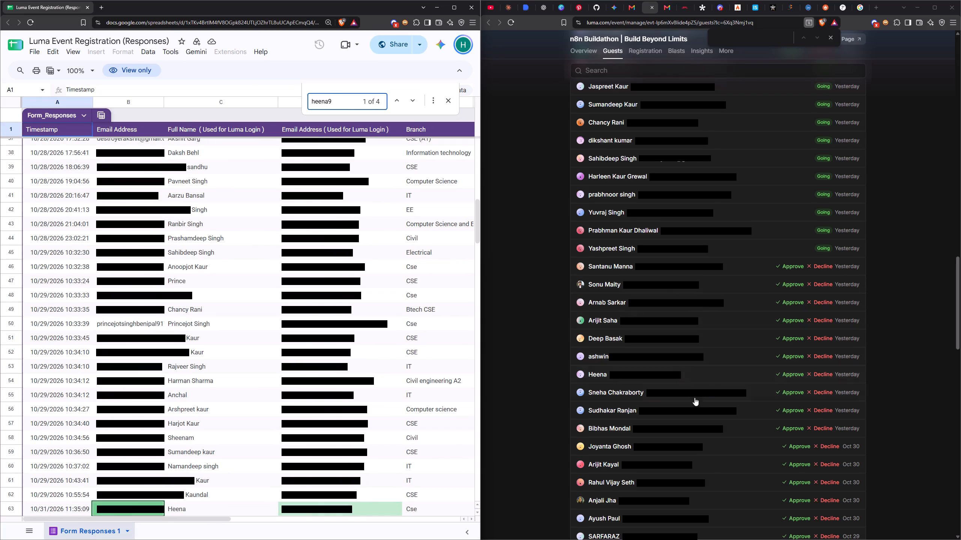
pyautogui.click(788, 376)
# Search the form responses for "bibas" and the shorter "bib" to check the corresponding pending Luma guest.
pyautogui.scroll(-5, 777, 379)
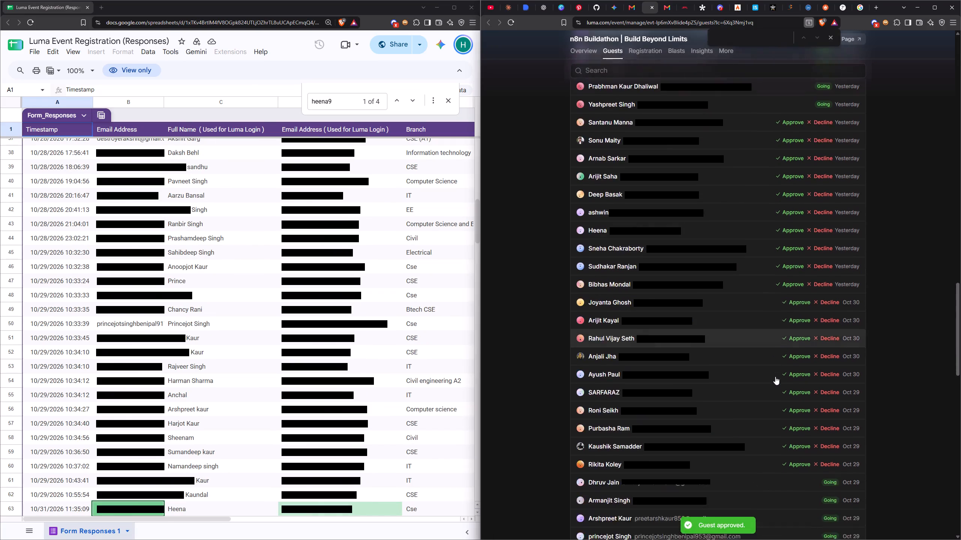
pyautogui.moveTo(346, 104); pyautogui.dragTo(343, 103)
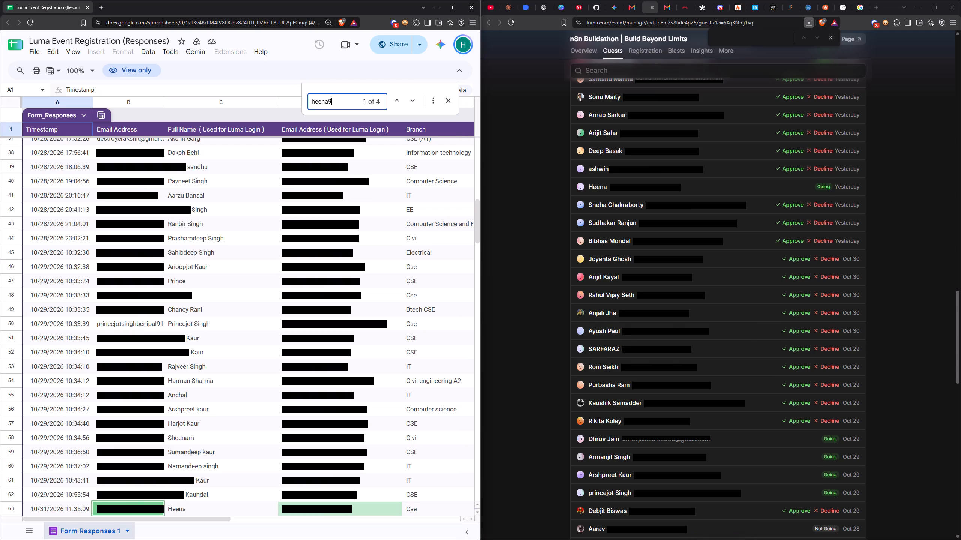
pyautogui.moveTo(343, 103); pyautogui.dragTo(257, 91)
pyautogui.write('bibas')
pyautogui.press('BackSpace')
pyautogui.press('BackSpace')
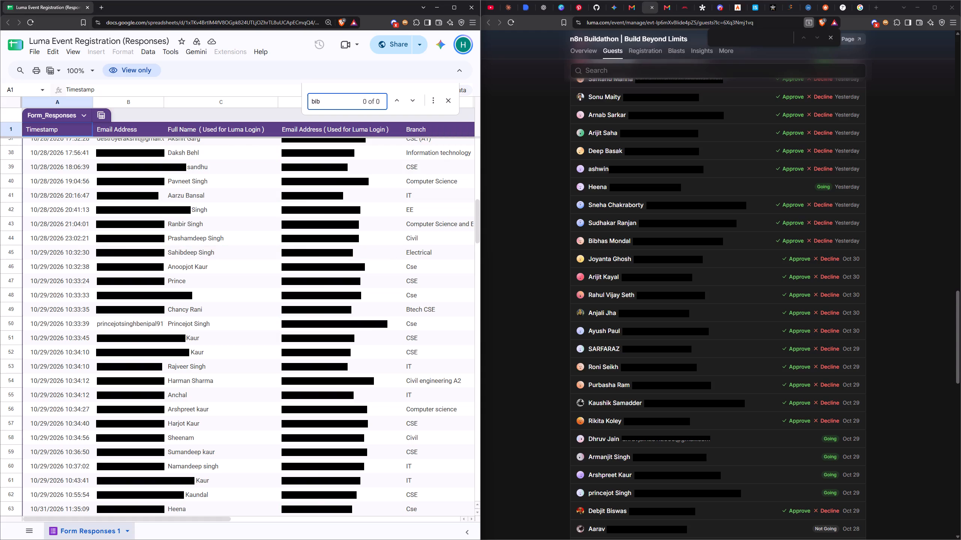
# Clear the spreadsheet search and review the whole Luma guest list for guests still awaiting approval.
pyautogui.press('BackSpace')
pyautogui.press('BackSpace')
pyautogui.press('BackSpace')
pyautogui.scroll(2, 698, 190)
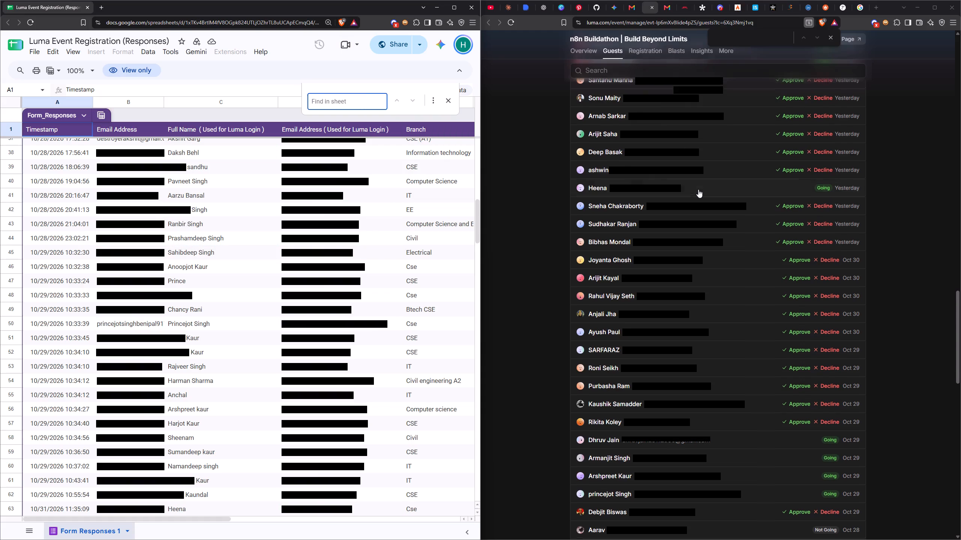
pyautogui.scroll(20, 698, 189)
pyautogui.scroll(20, 698, 189)
pyautogui.scroll(1, 698, 189)
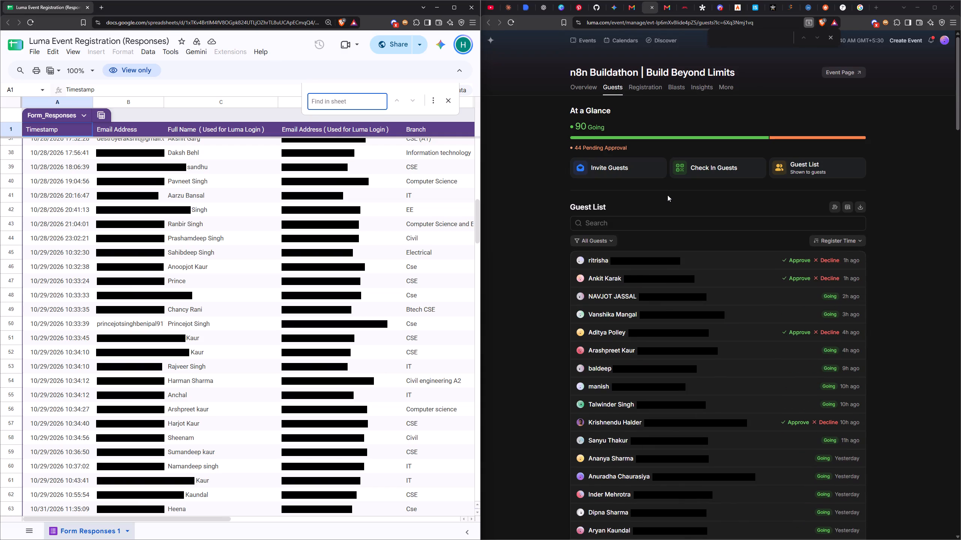
pyautogui.scroll(-5, 723, 177)
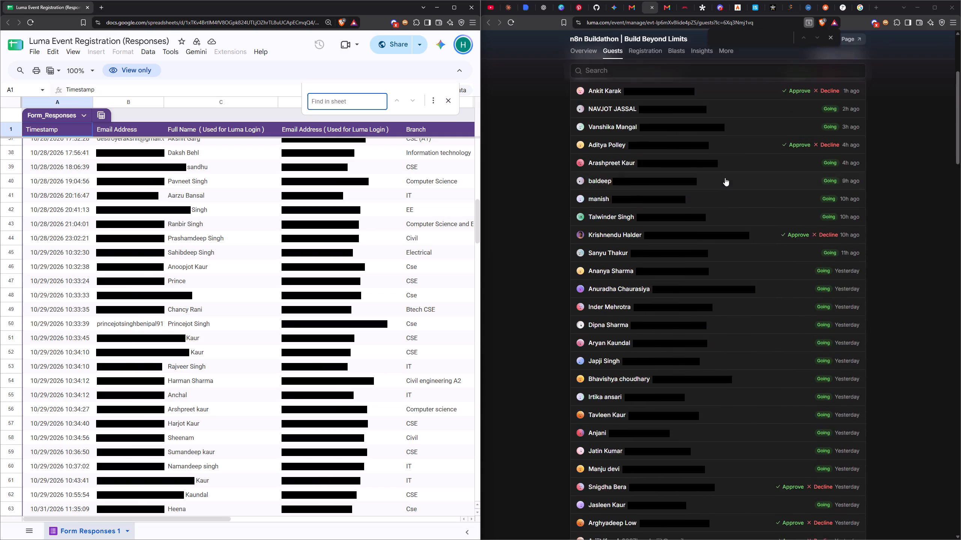
pyautogui.scroll(-1, 725, 178)
pyautogui.scroll(-18, 959, 352)
pyautogui.scroll(-13, 949, 330)
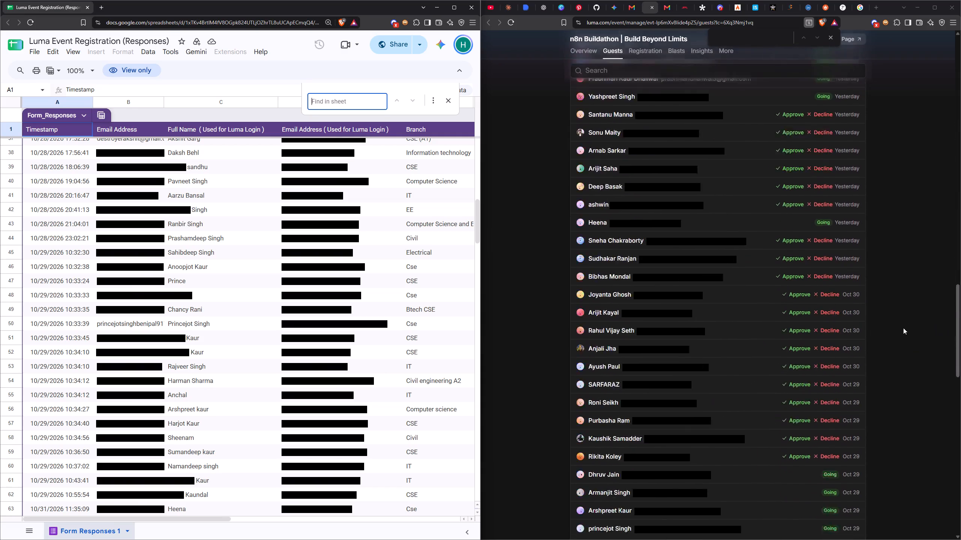
pyautogui.scroll(-20, 903, 328)
pyautogui.scroll(-14, 903, 328)
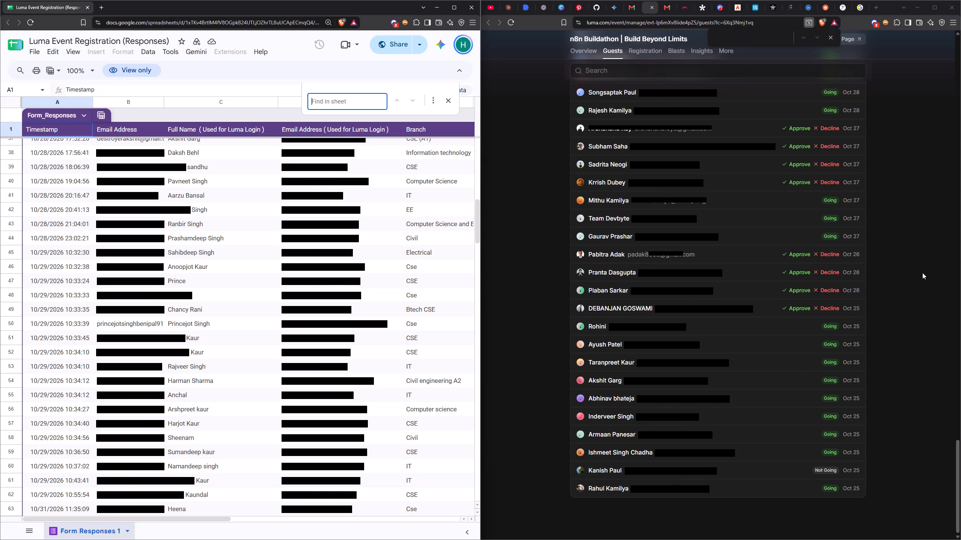
pyautogui.scroll(3, 920, 273)
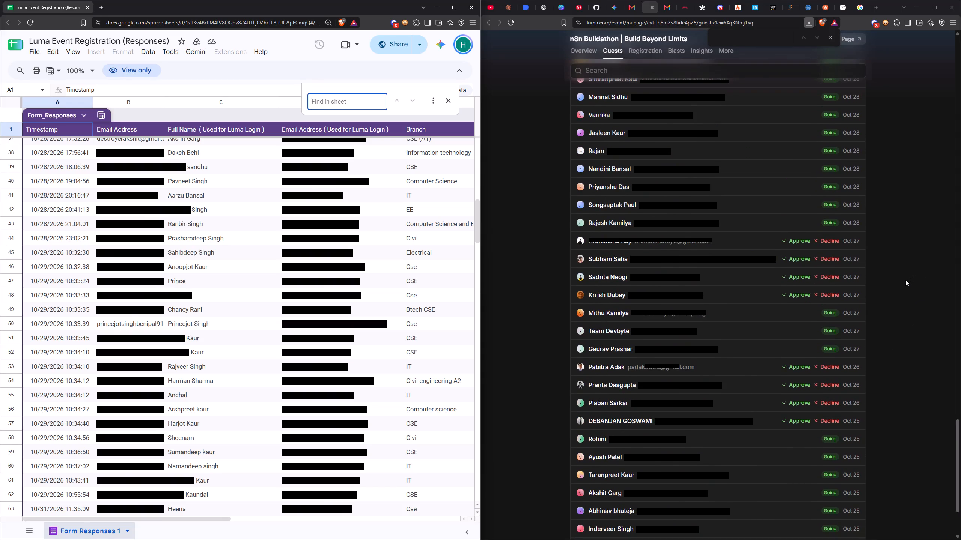
pyautogui.scroll(6, 903, 282)
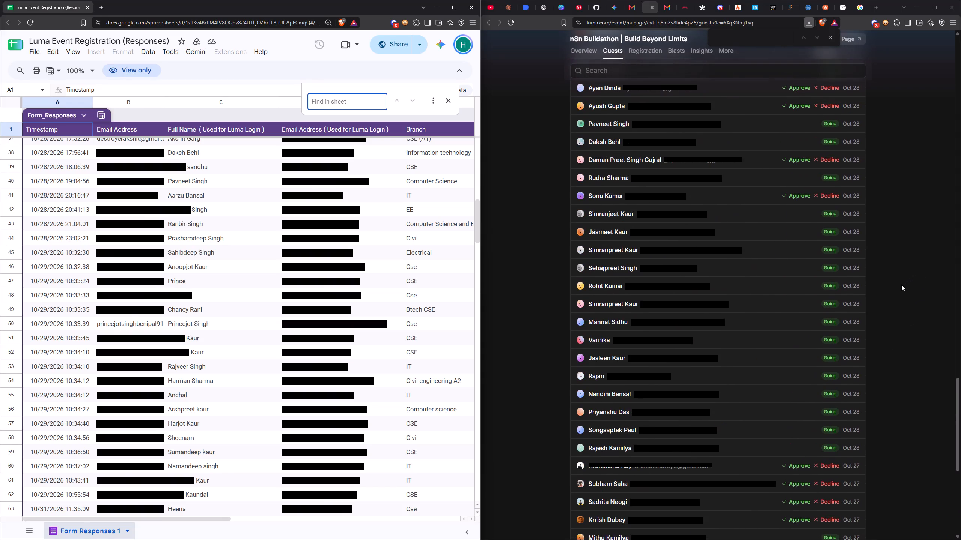
pyautogui.scroll(6, 901, 284)
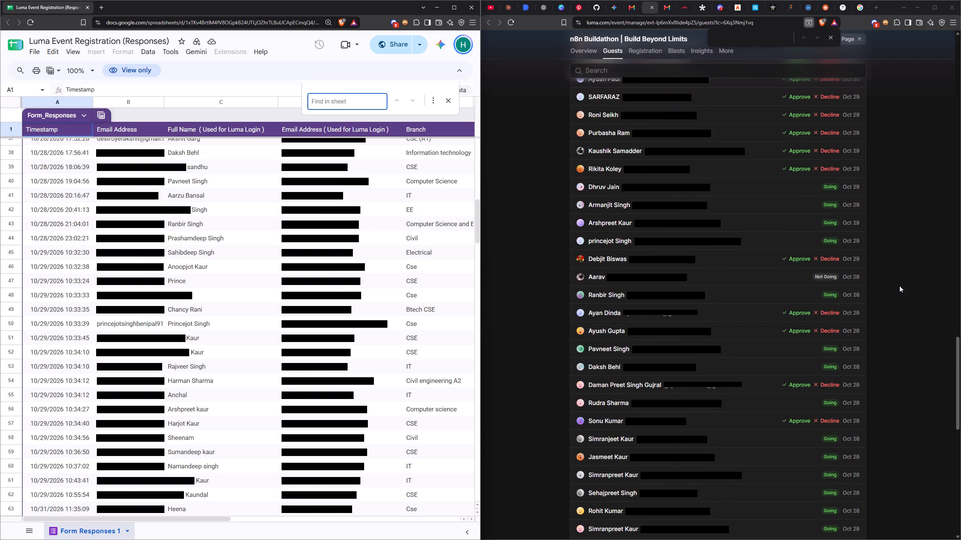
pyautogui.scroll(5, 898, 287)
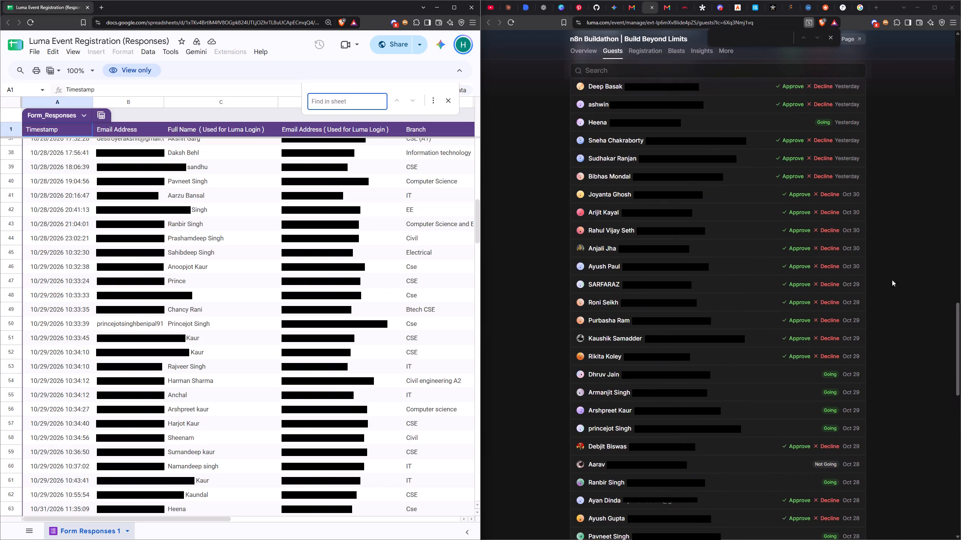
pyautogui.scroll(1, 884, 180)
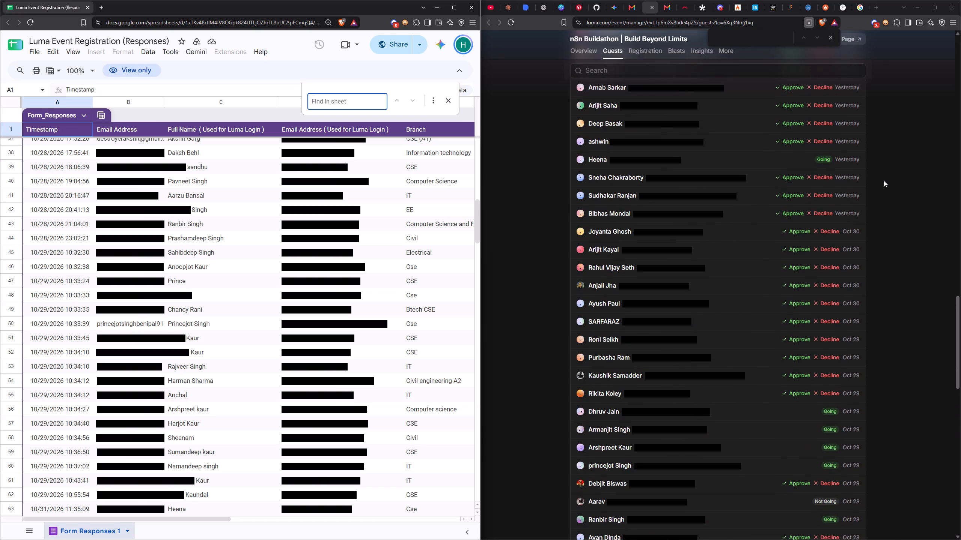
# Search the form responses for "monda" to check the pending Luma guest by surname.
pyautogui.click(368, 103)
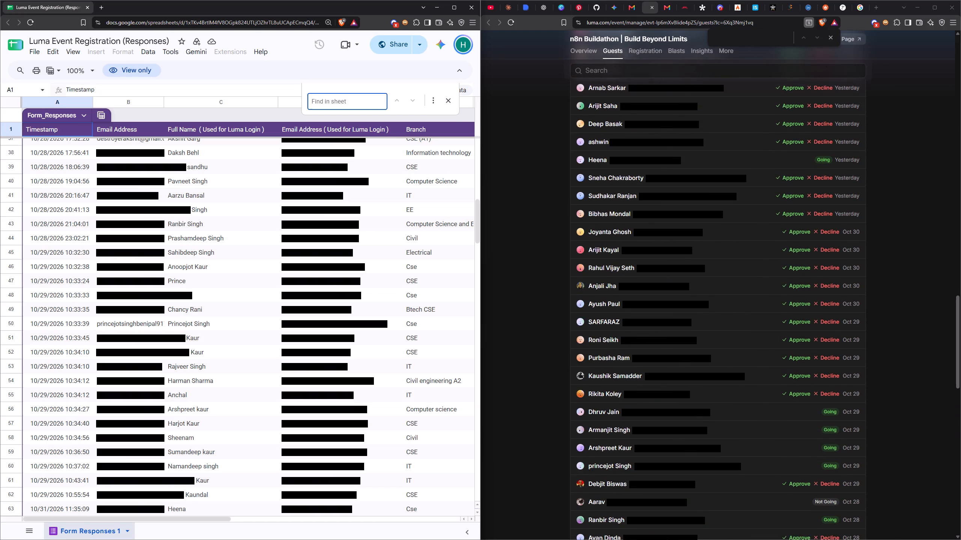
pyautogui.write('monda')
# Search the form responses for "ranjan" to check the pending Luma guest with that surname.
pyautogui.press('BackSpace')
pyautogui.press('BackSpace')
pyautogui.press('BackSpace')
pyautogui.press('BackSpace')
pyautogui.press('BackSpace')
pyautogui.press('BackSpace')
pyautogui.press('BackSpace')
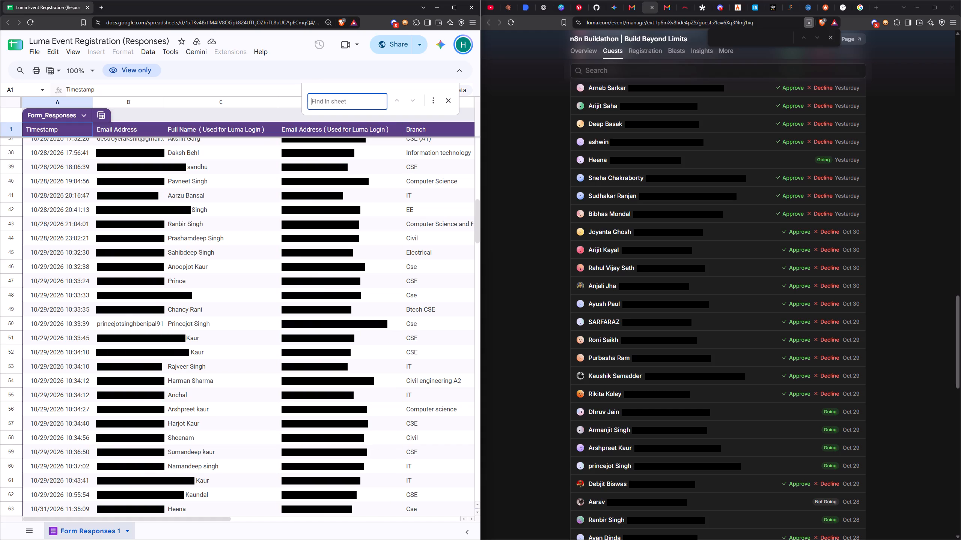
pyautogui.write('ranjan')
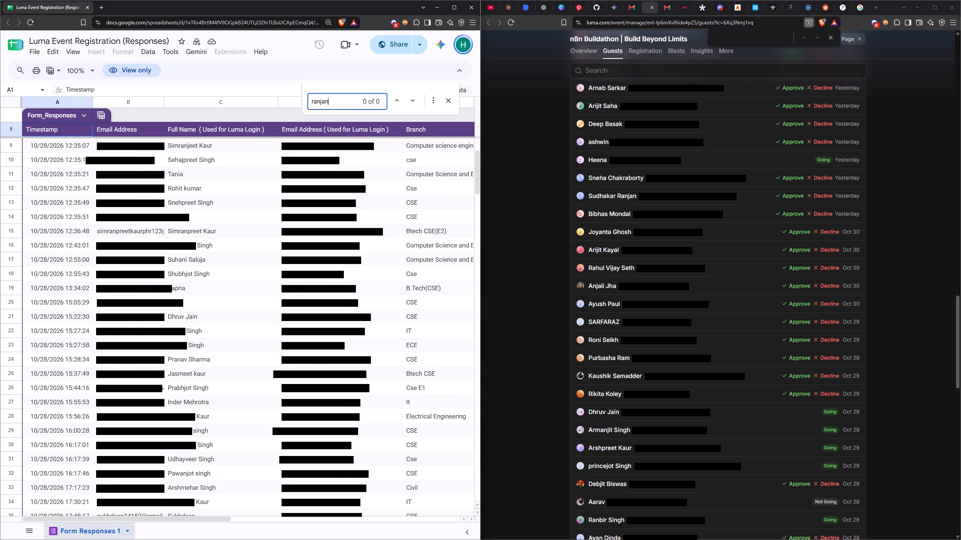
# Replace the spreadsheet search with "sas" to look for another possible match in the form responses.
pyautogui.press('BackSpace')
pyautogui.press('BackSpace')
pyautogui.press('BackSpace')
pyautogui.press('BackSpace')
pyautogui.press('BackSpace')
pyautogui.press('BackSpace')
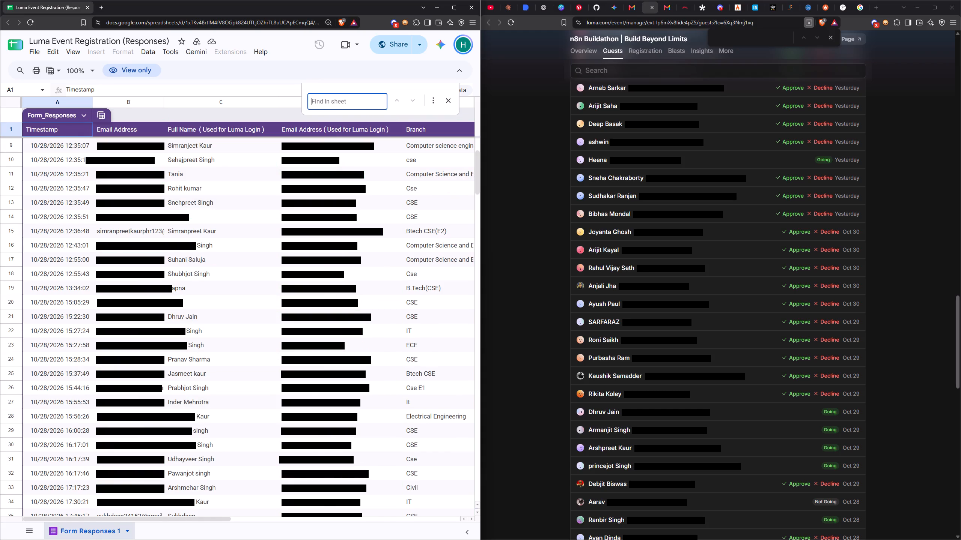
pyautogui.write('sas')
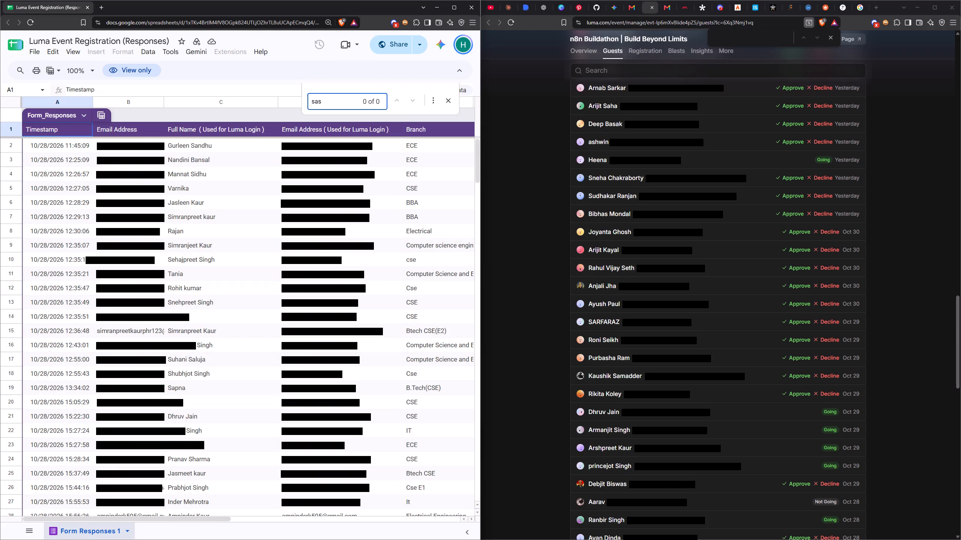
# Clear the spreadsheet search and review the Luma guest list back up to its top for guests still awaiting approval.
pyautogui.press('BackSpace')
pyautogui.press('BackSpace')
pyautogui.press('BackSpace')
pyautogui.press('BackSpace')
pyautogui.scroll(3, 581, 88)
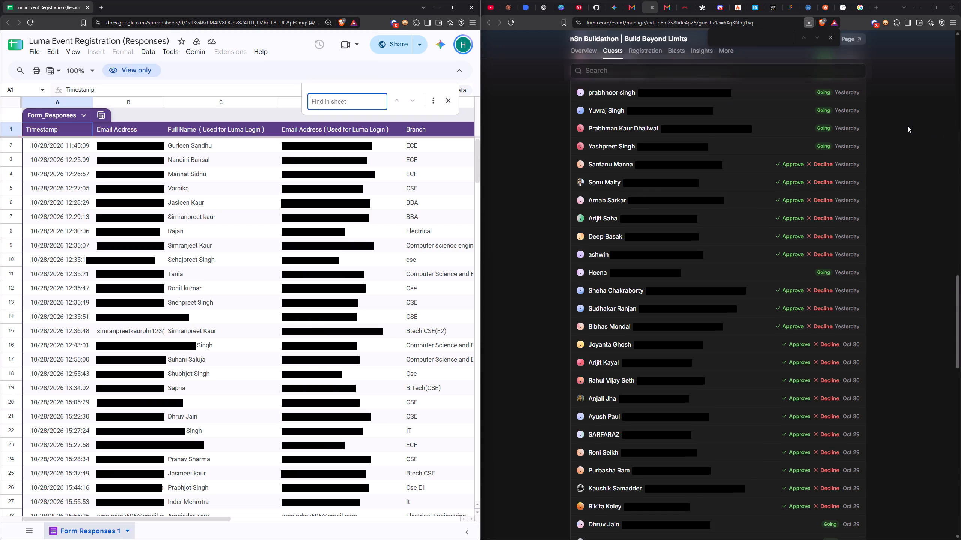
pyautogui.scroll(9, 908, 126)
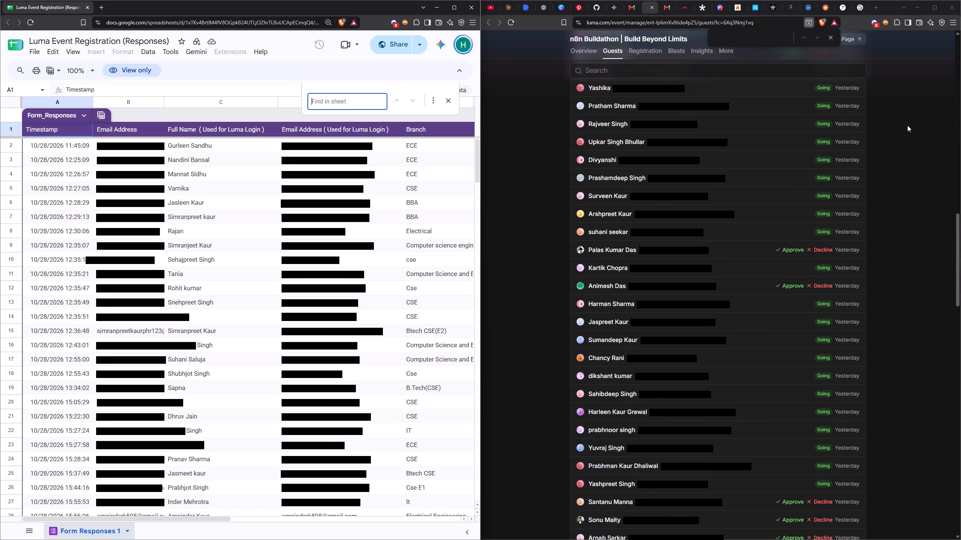
pyautogui.scroll(10, 907, 125)
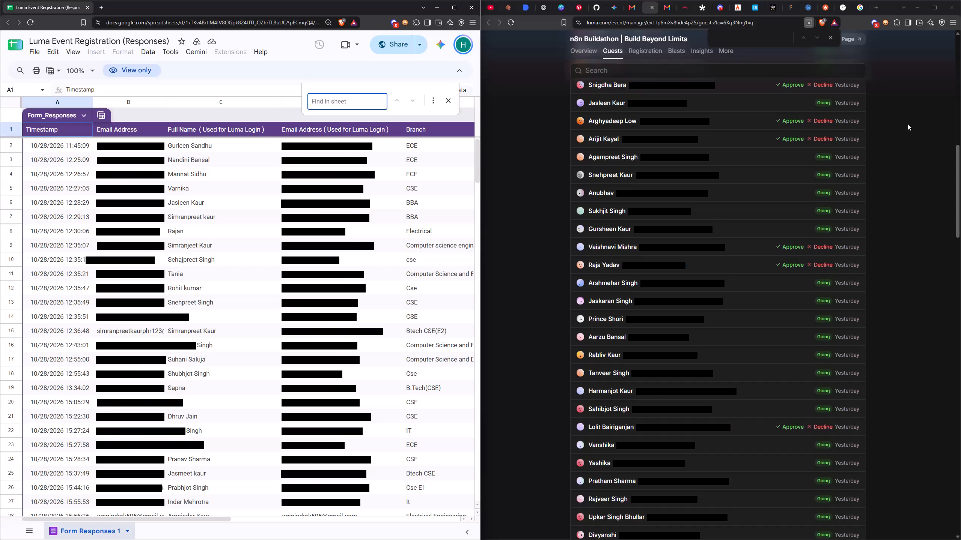
pyautogui.scroll(5, 908, 124)
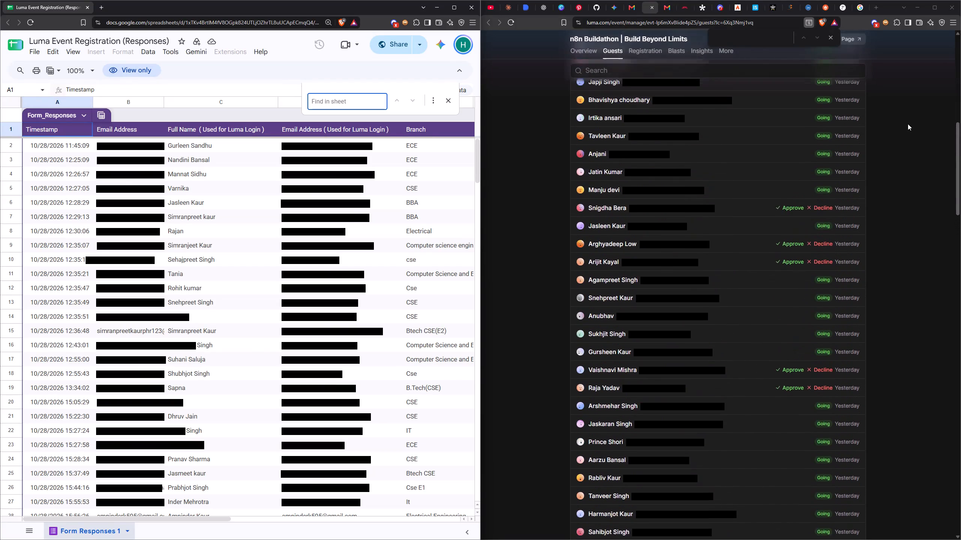
pyautogui.scroll(14, 908, 124)
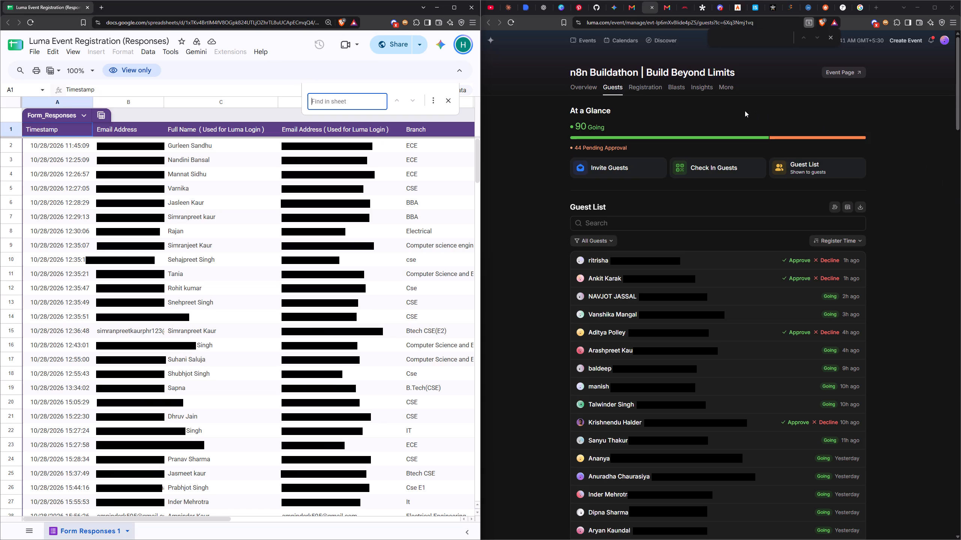
# Close the form responses spreadsheet window and expand the Luma guest list window to fill the screen.
pyautogui.click(466, 4)
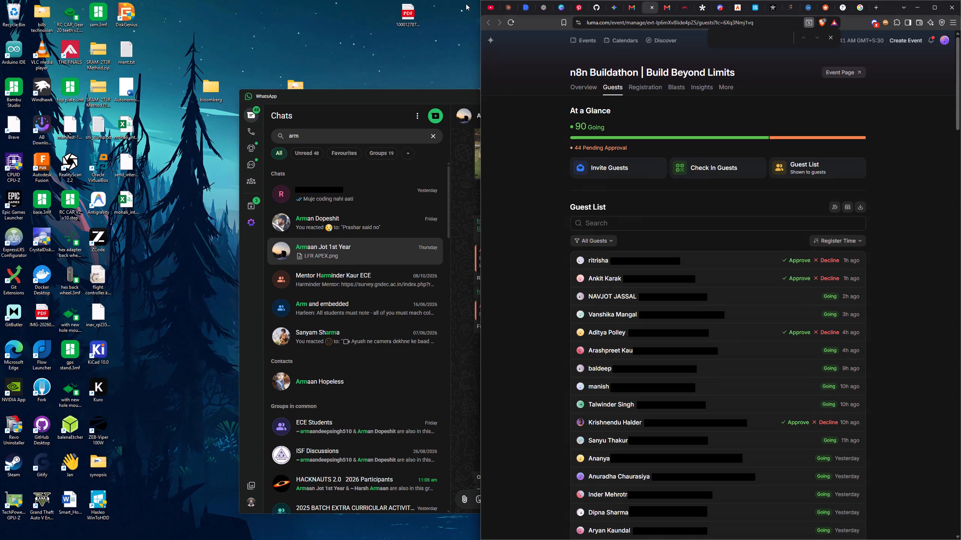
pyautogui.click(932, 4)
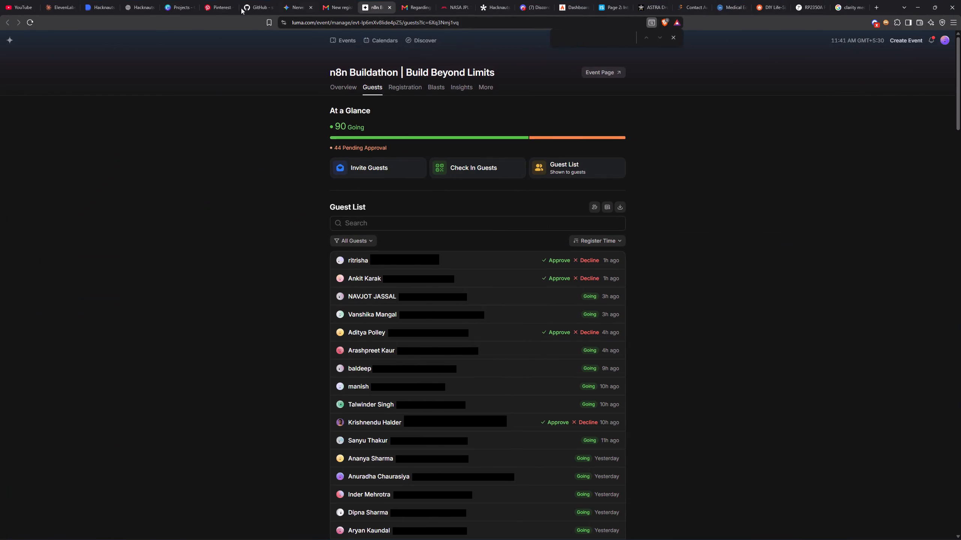
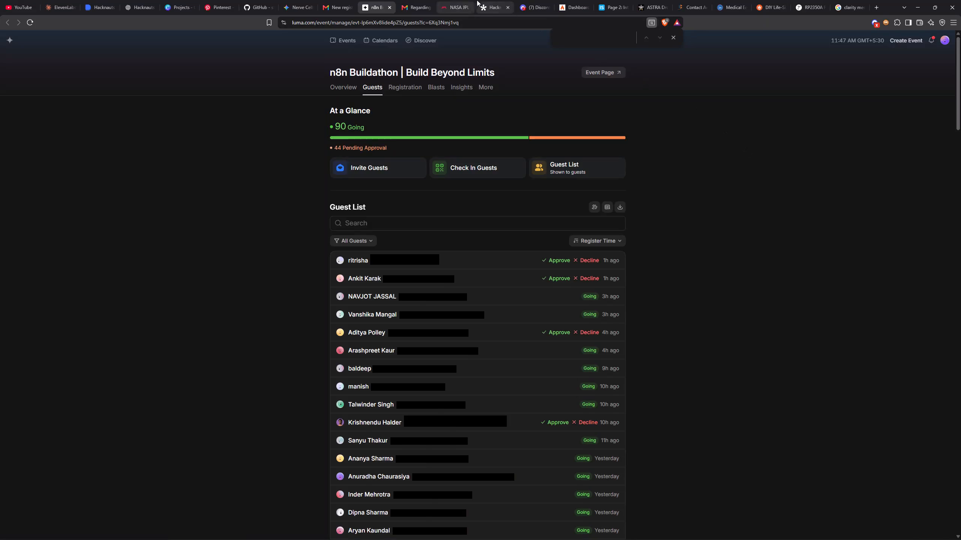
# Switch to the Hacknauts-2.0 Idea PPT Submission form on Tally and check the submission figures in its insights.
pyautogui.click(489, 0)
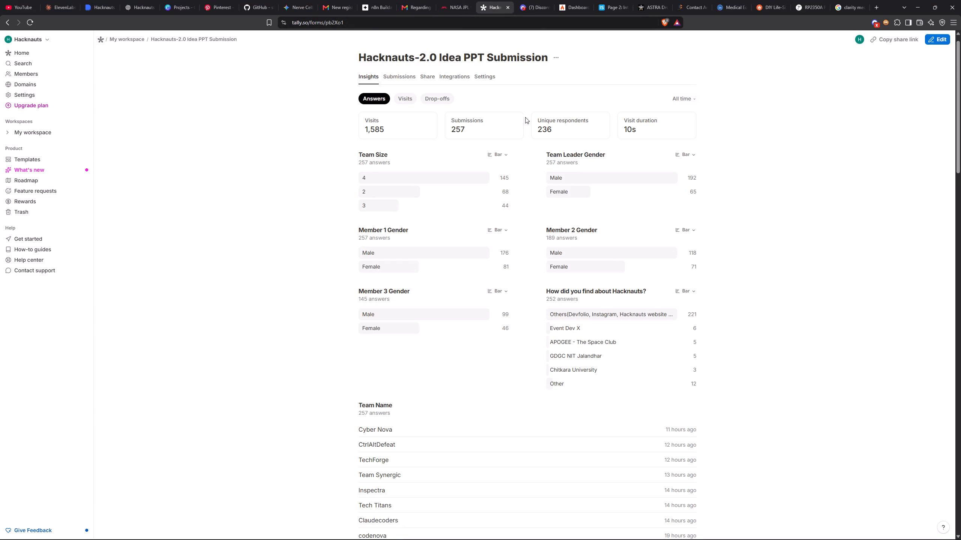
pyautogui.moveTo(485, 125); pyautogui.dragTo(415, 124)
pyautogui.click(796, 109)
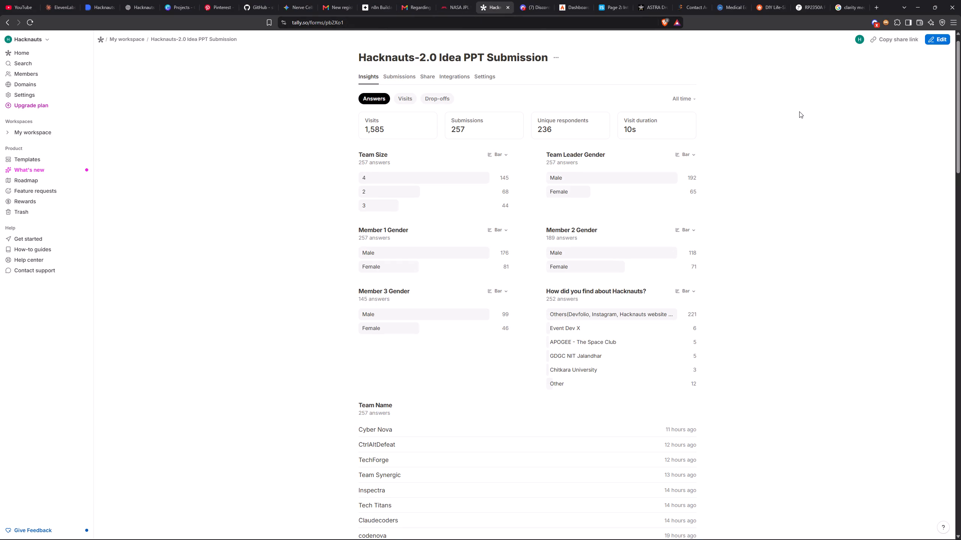